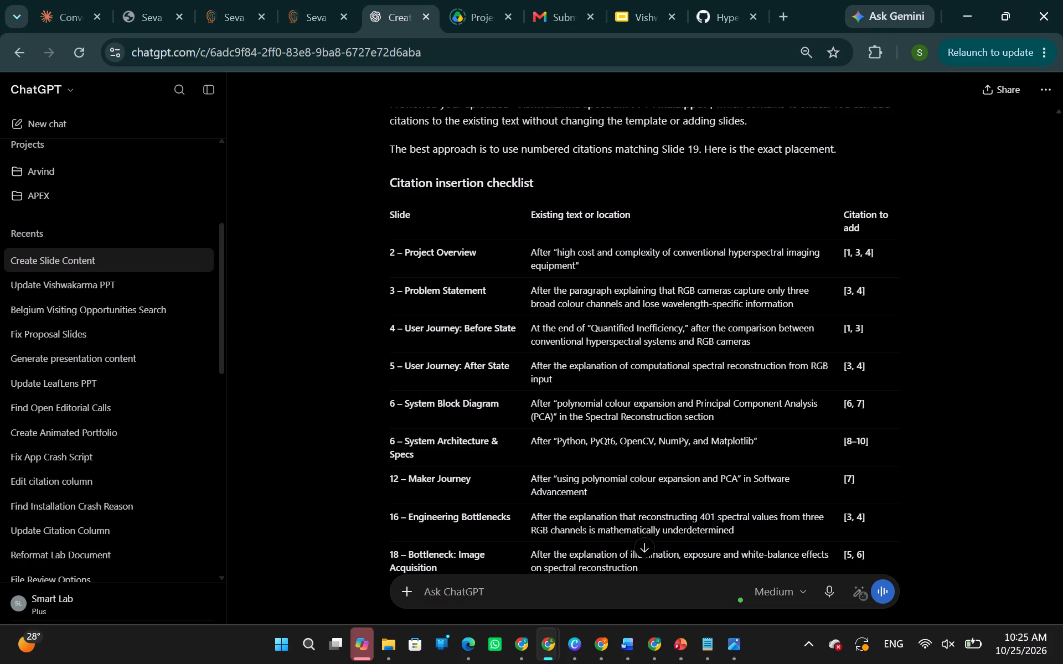
left_click_drag(531, 358, 549, 361)
left_click_drag(549, 361, 556, 374)
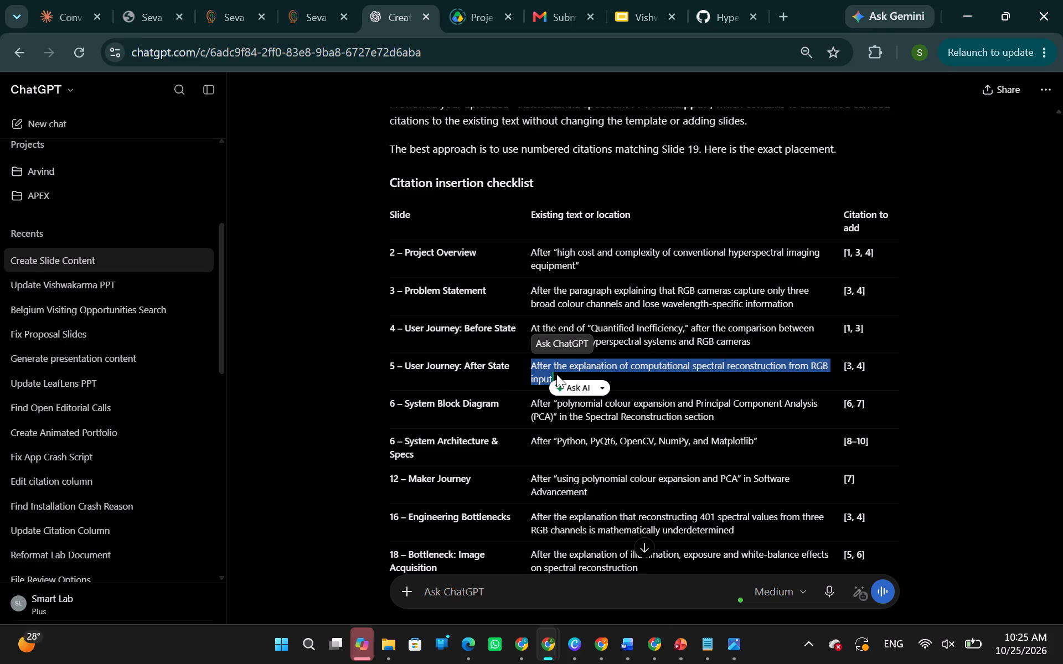
left_click(772, 395)
key("alt+Tab")
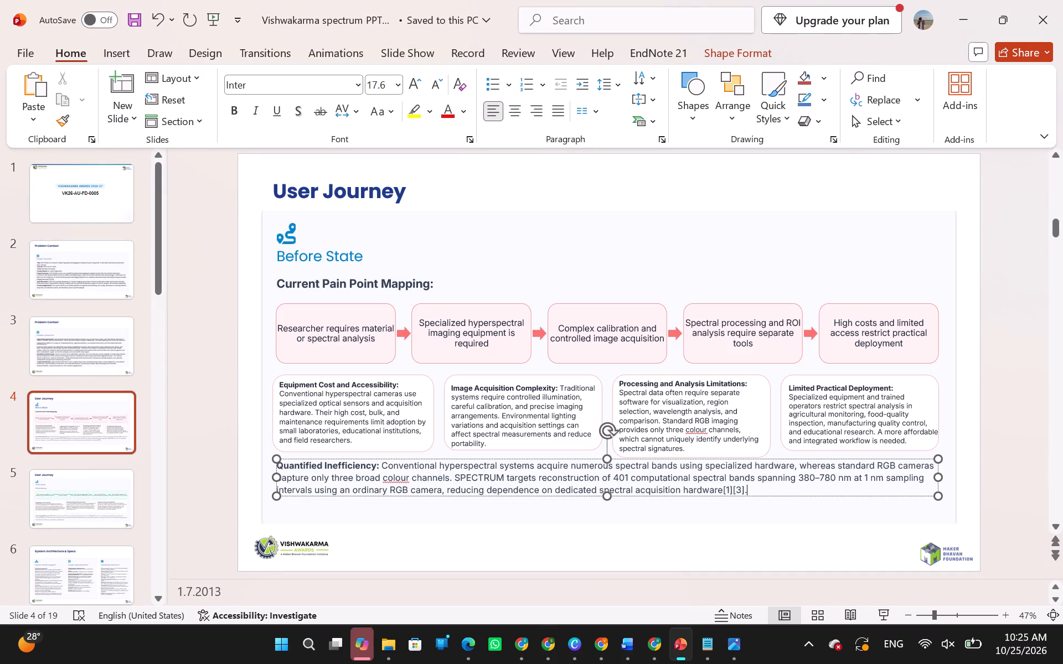
left_click(85, 486)
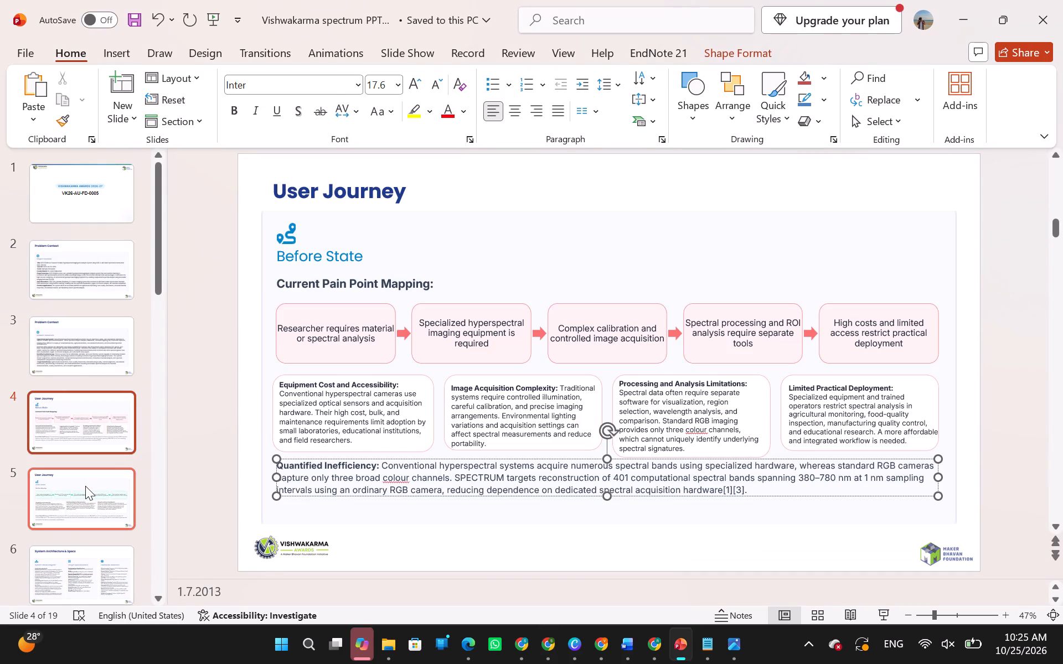
key("alt+Tab")
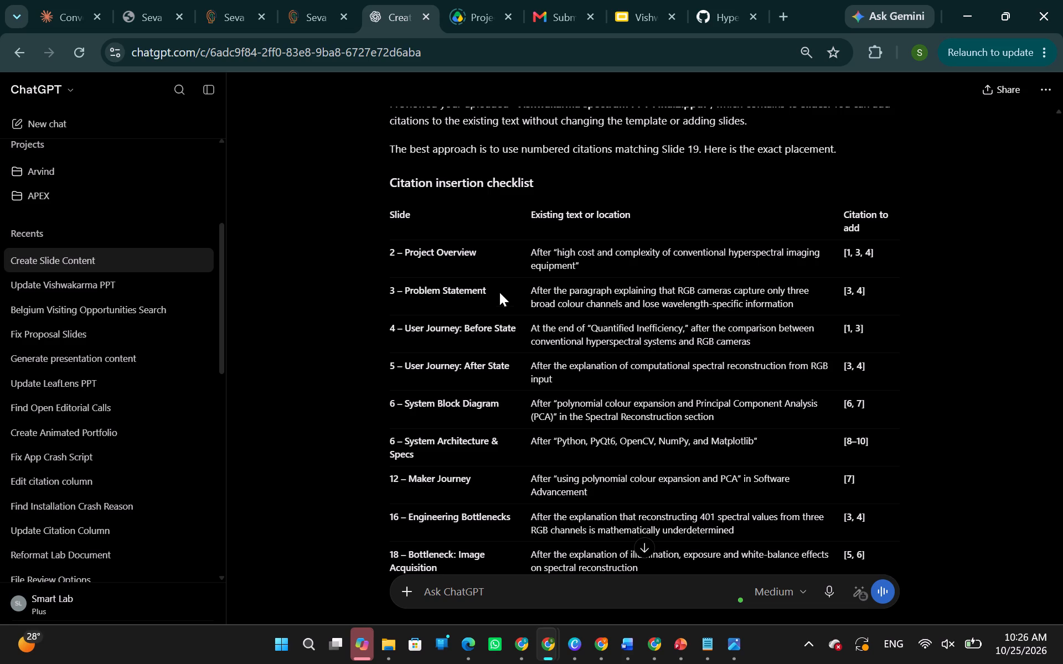
key("alt+Tab")
Shrink the Portability and Accessibility text box slightly from its upper-left corner so the text sits inside its rounded frame.
left_click(713, 373)
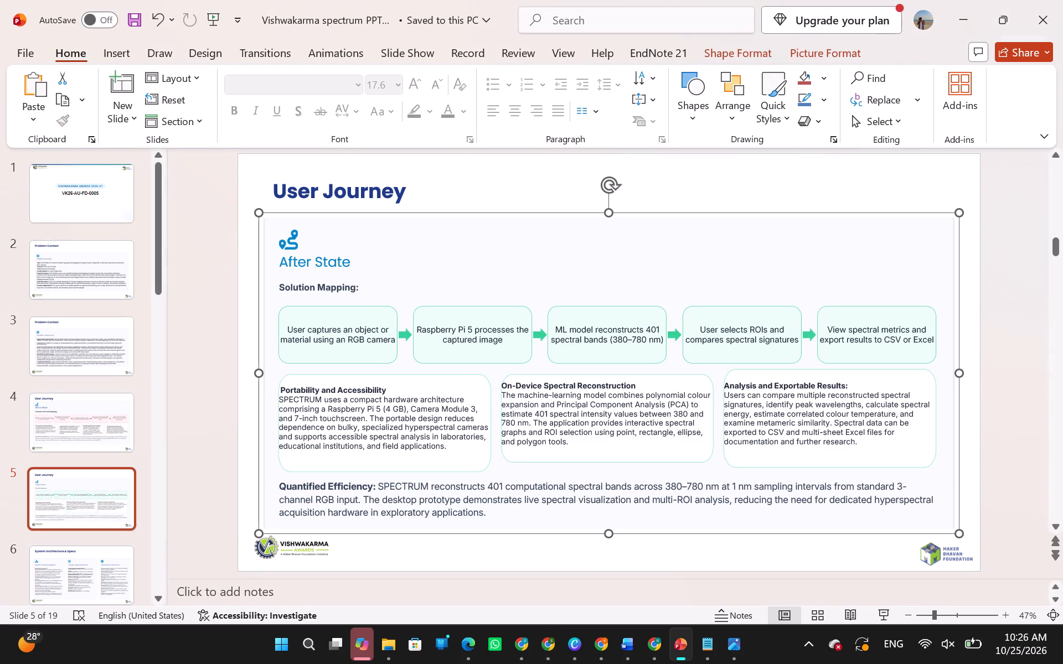
left_click(751, 416)
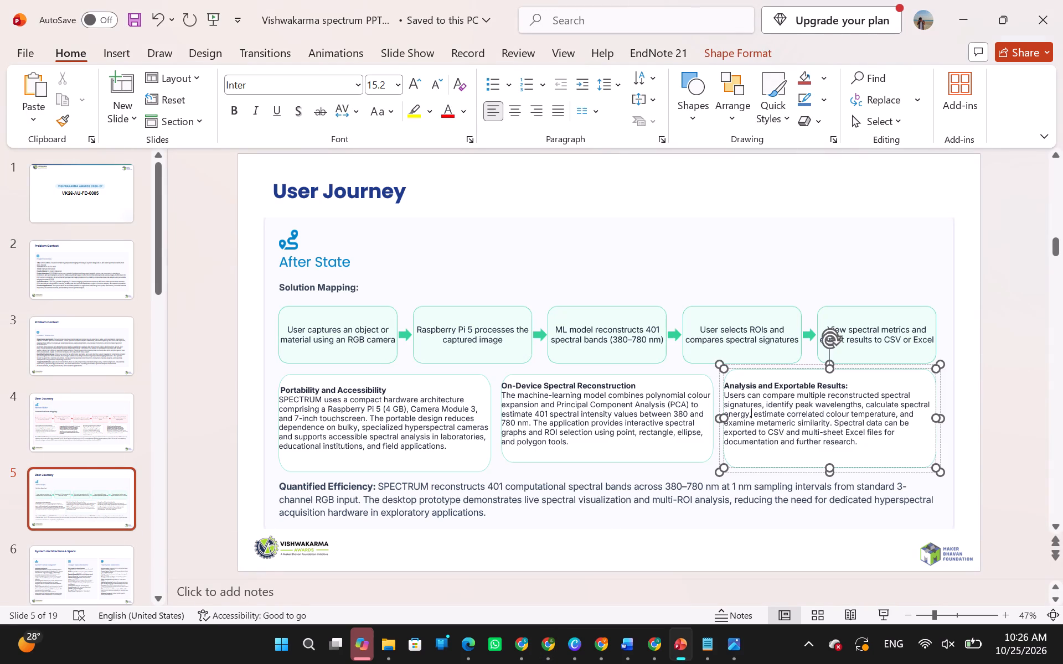
left_click(239, 381)
left_click(326, 414)
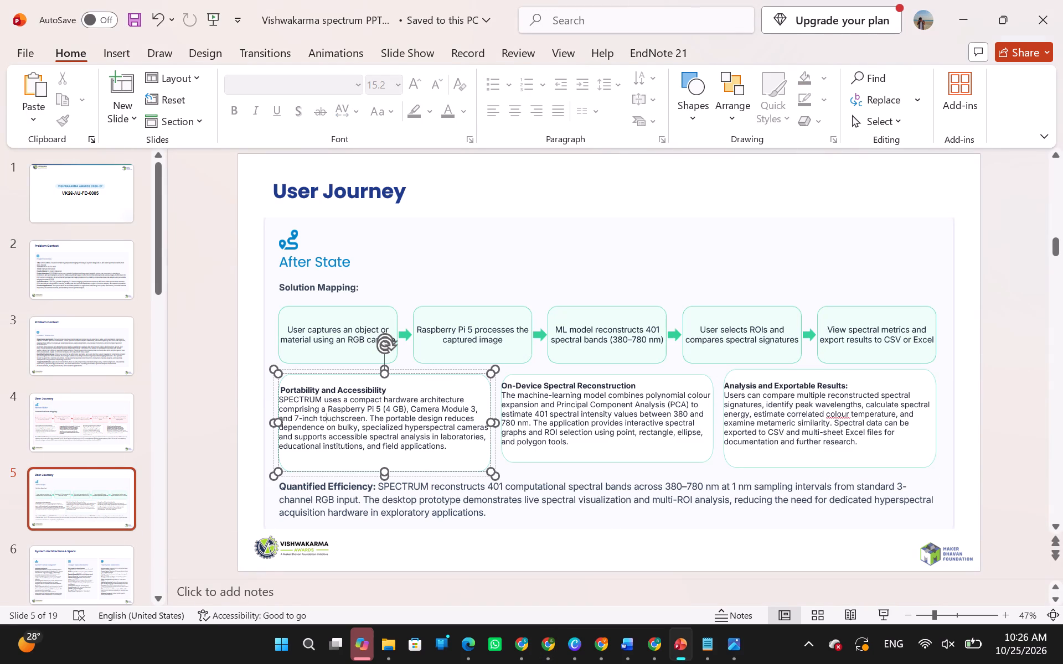
left_click_drag(276, 373, 285, 381)
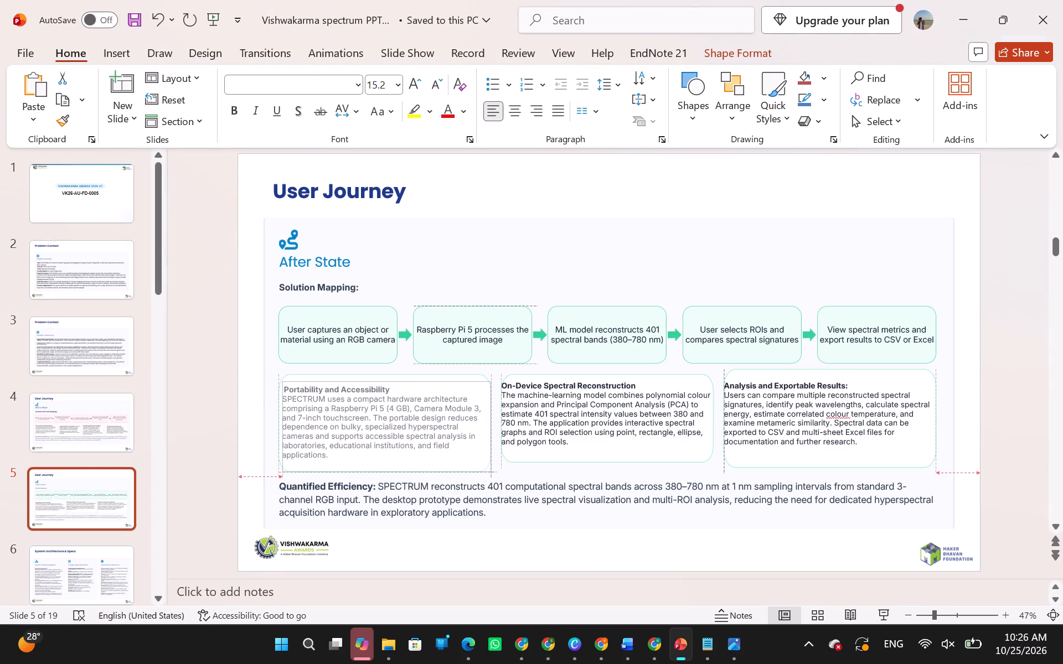
left_click_drag(285, 381, 285, 382)
left_click(197, 356)
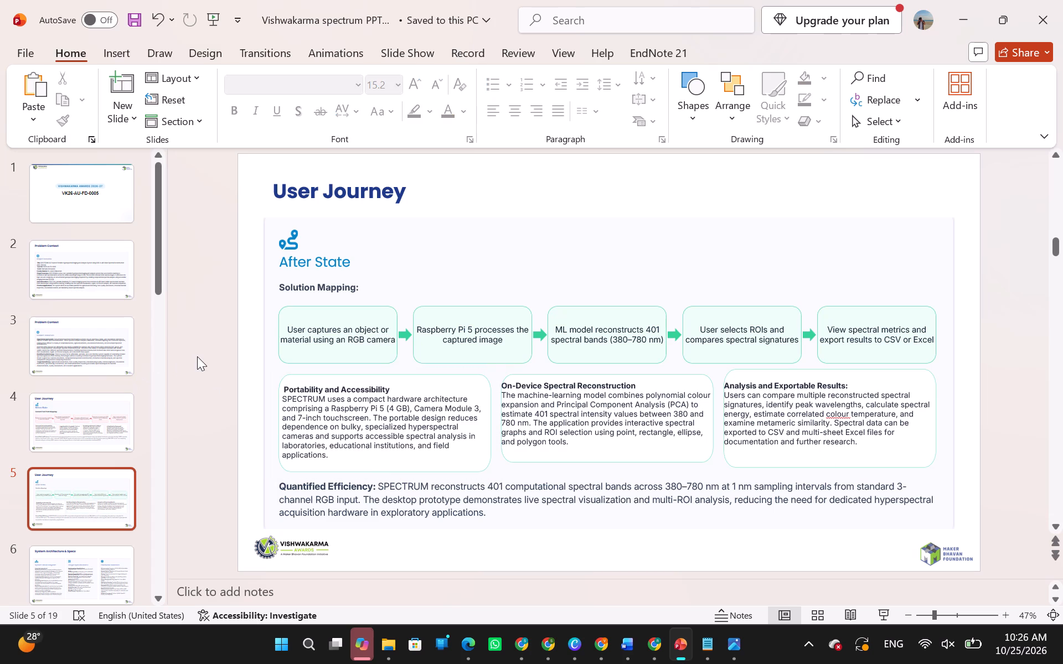
Shrink the On-Device Spectral Reconstruction text box slightly from its upper-left corner to inset the text from its rounded frame.
left_click(558, 412)
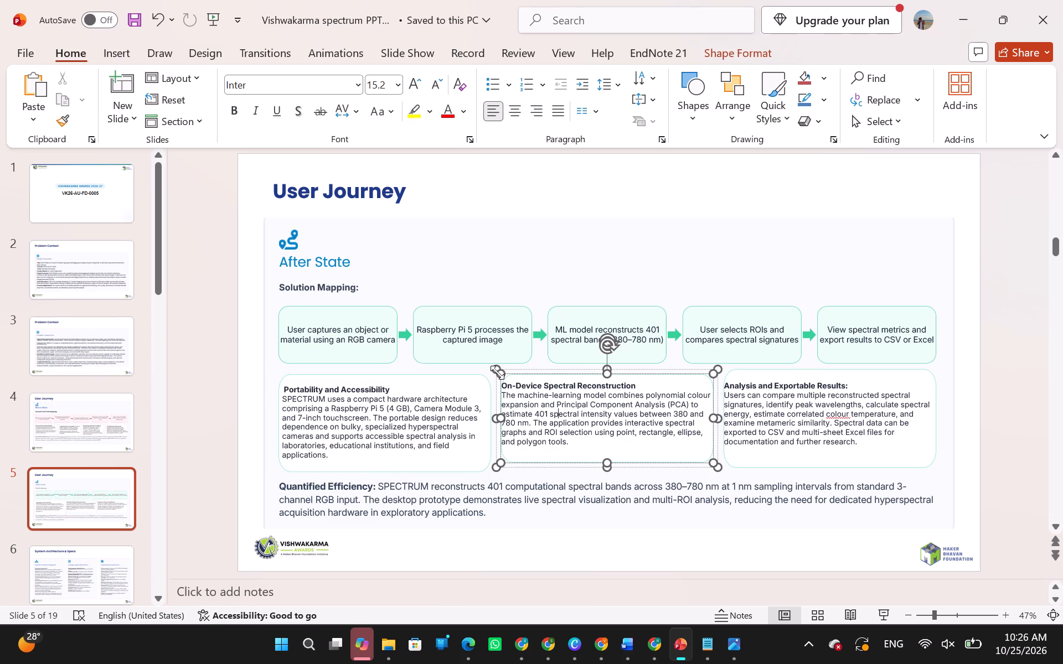
left_click(505, 377)
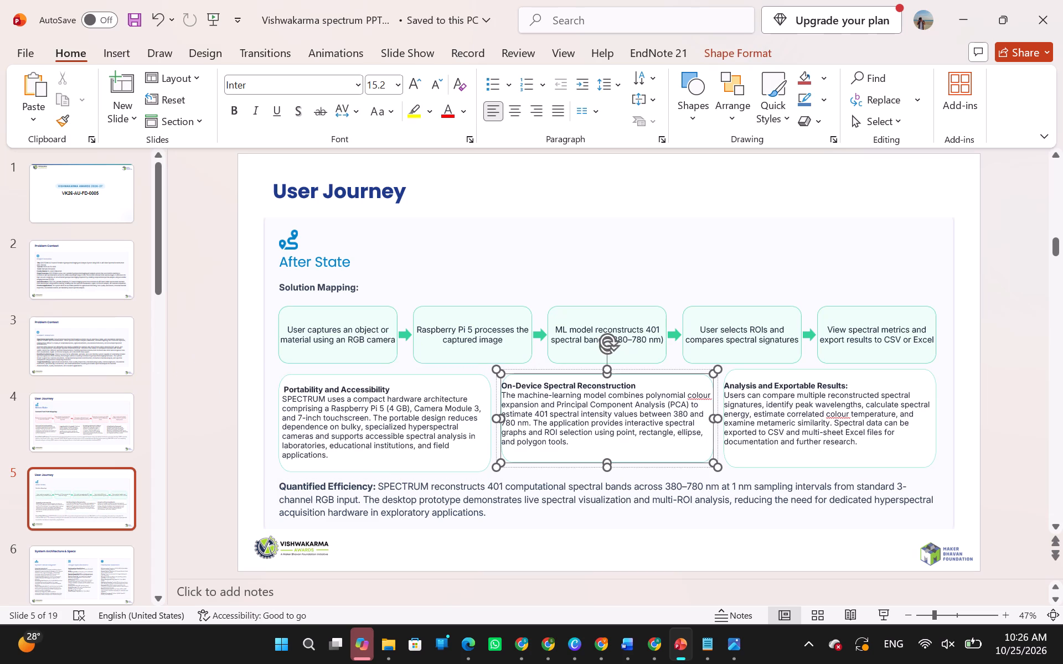
left_click_drag(499, 372, 508, 377)
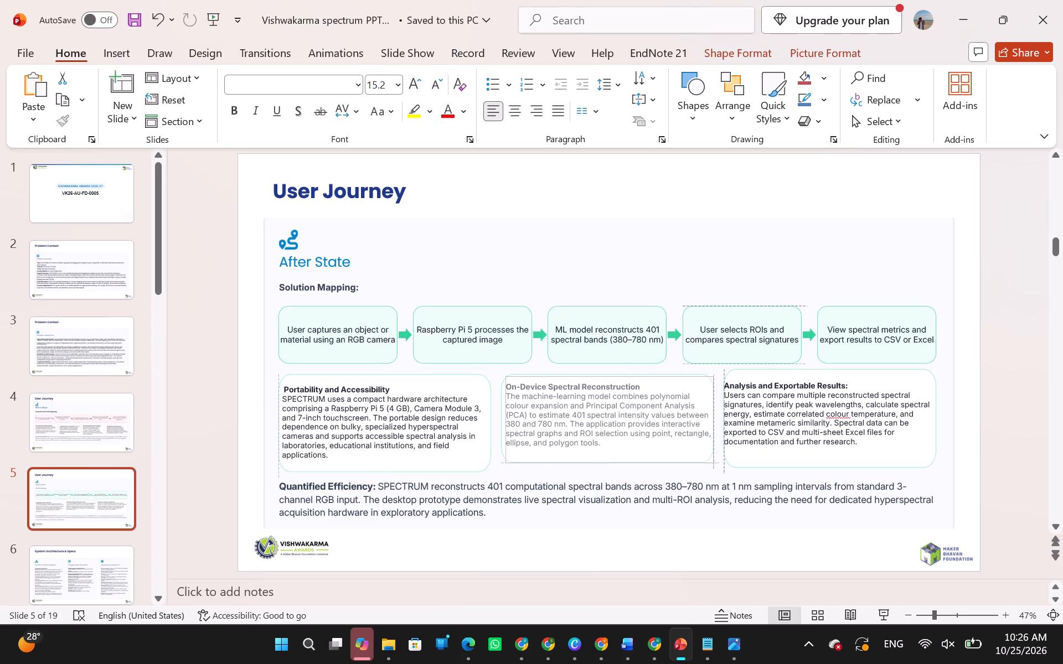
left_click_drag(508, 377, 510, 377)
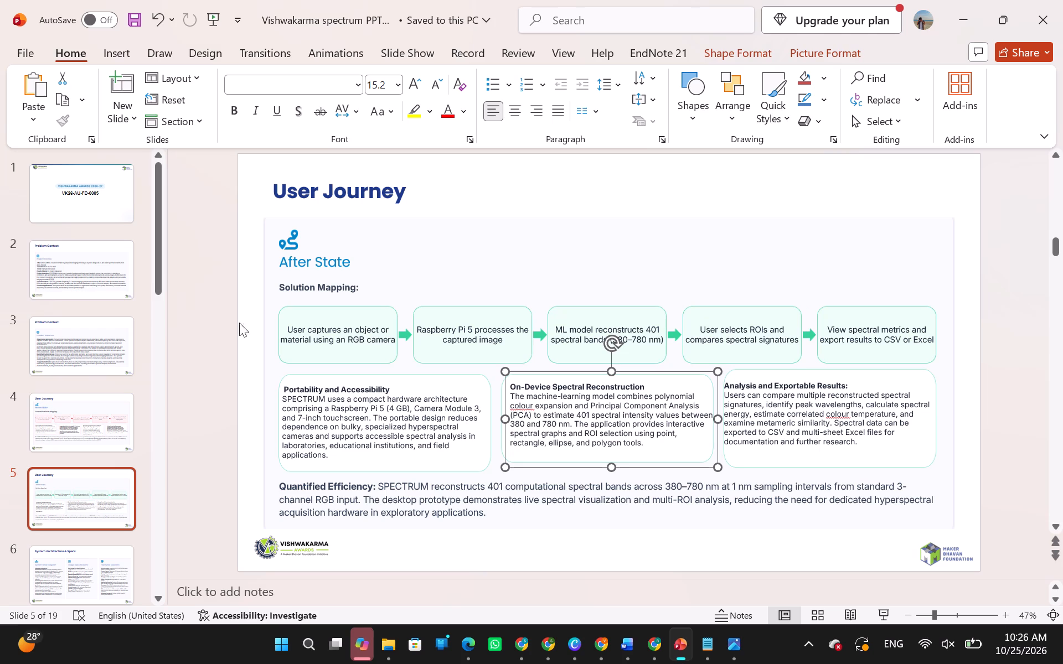
left_click(221, 321)
Move the picture frame grouped with the On-Device Spectral Reconstruction text slightly down and fine-tune its horizontal position.
left_click(593, 409)
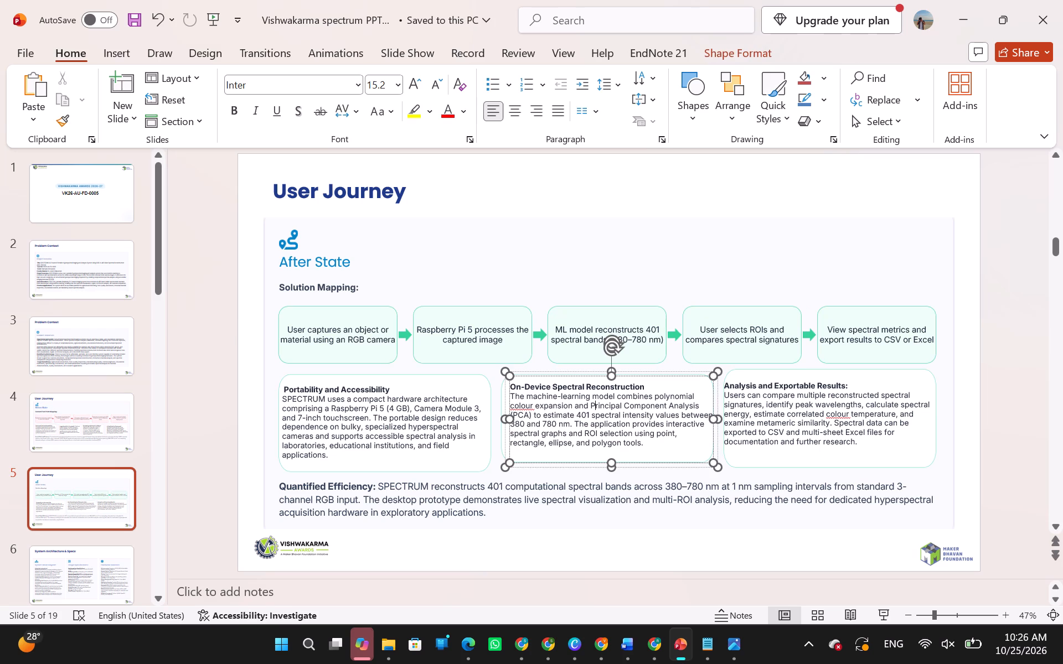
left_click_drag(626, 381, 621, 386)
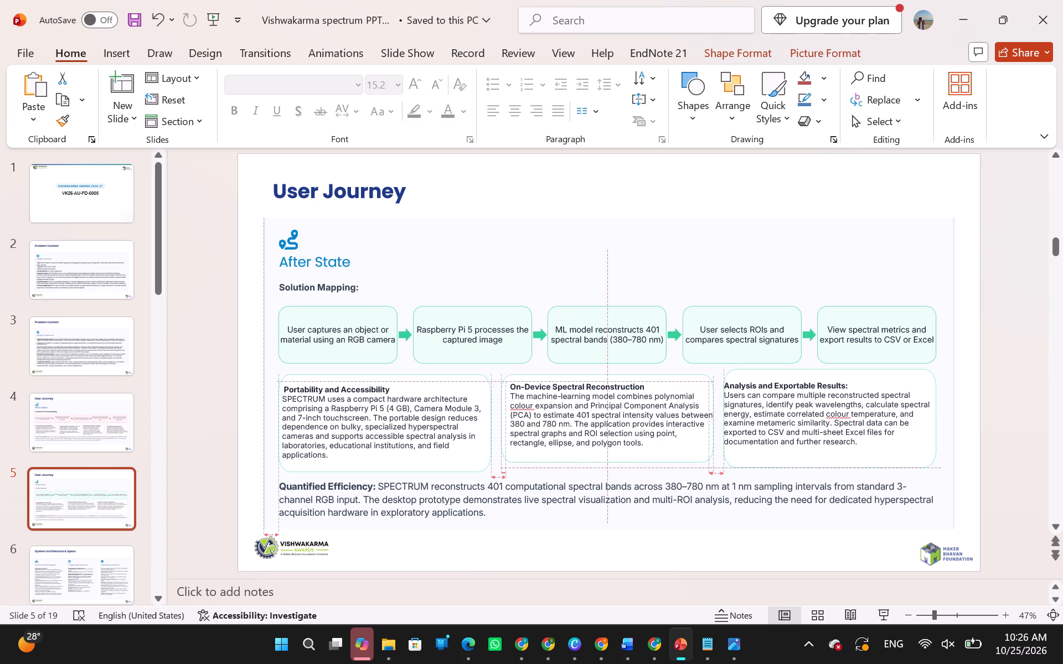
left_click_drag(621, 386, 620, 388)
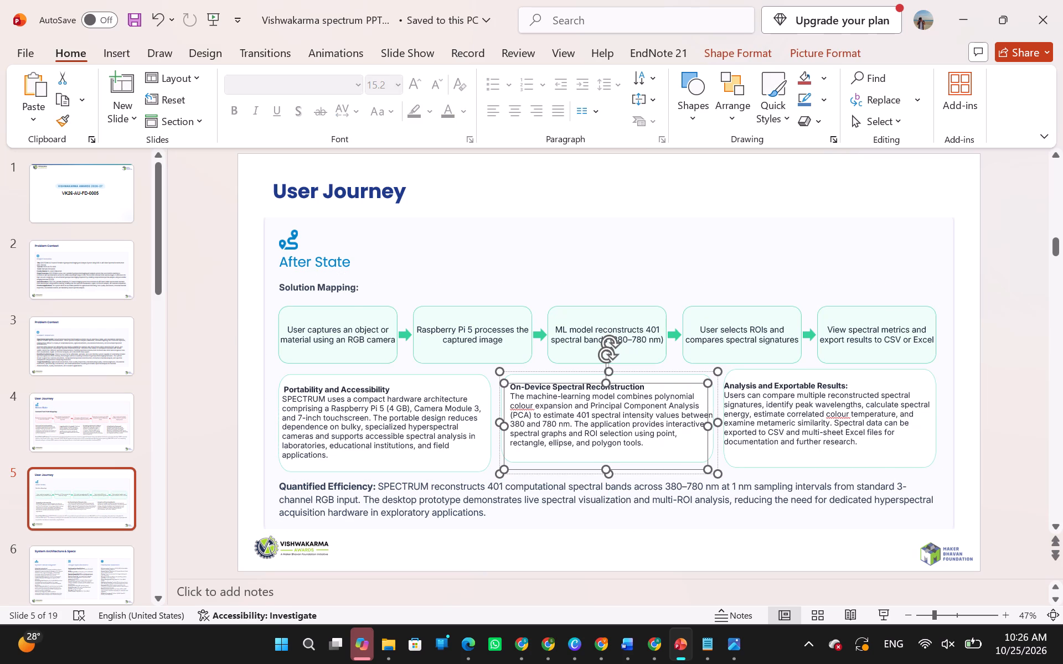
key("Left")
key("Left")
key("Right")
key("Right")
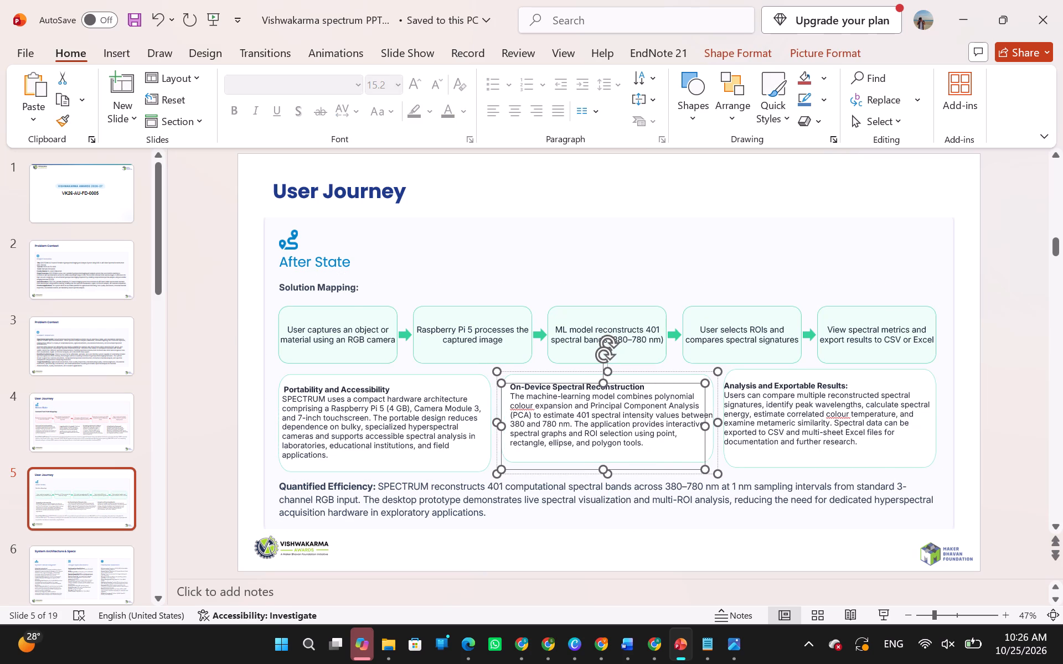
key("Right")
key("Right")
key("Left")
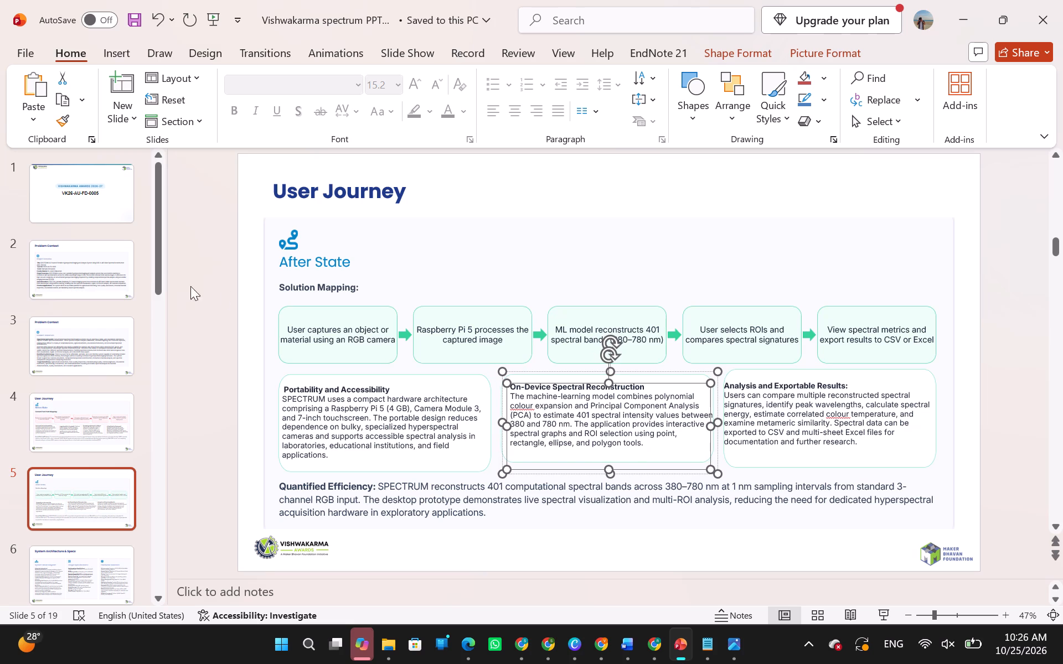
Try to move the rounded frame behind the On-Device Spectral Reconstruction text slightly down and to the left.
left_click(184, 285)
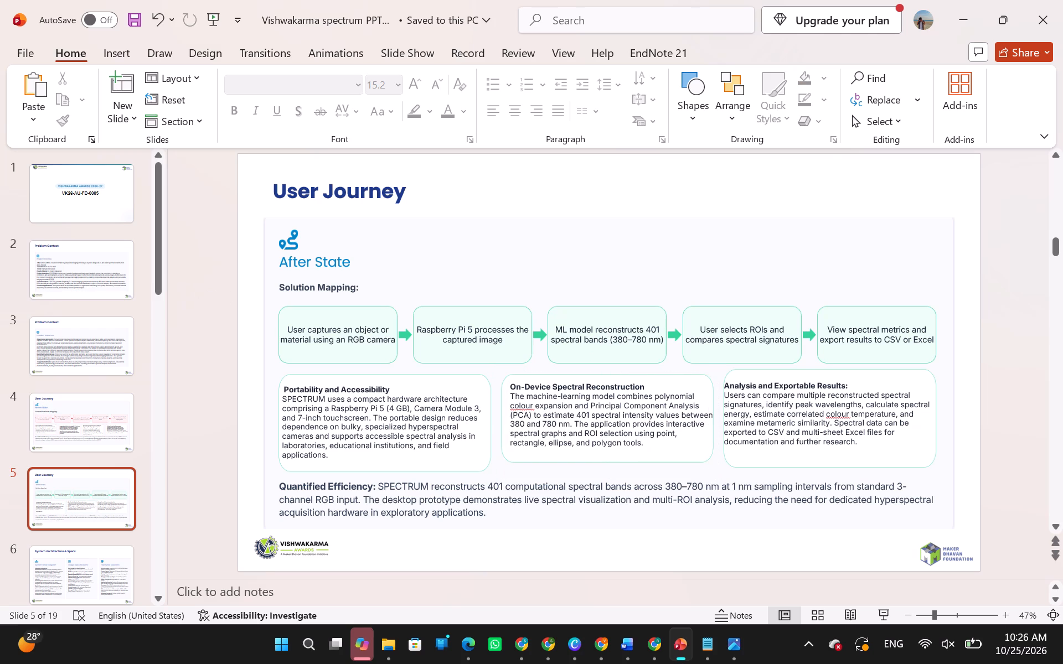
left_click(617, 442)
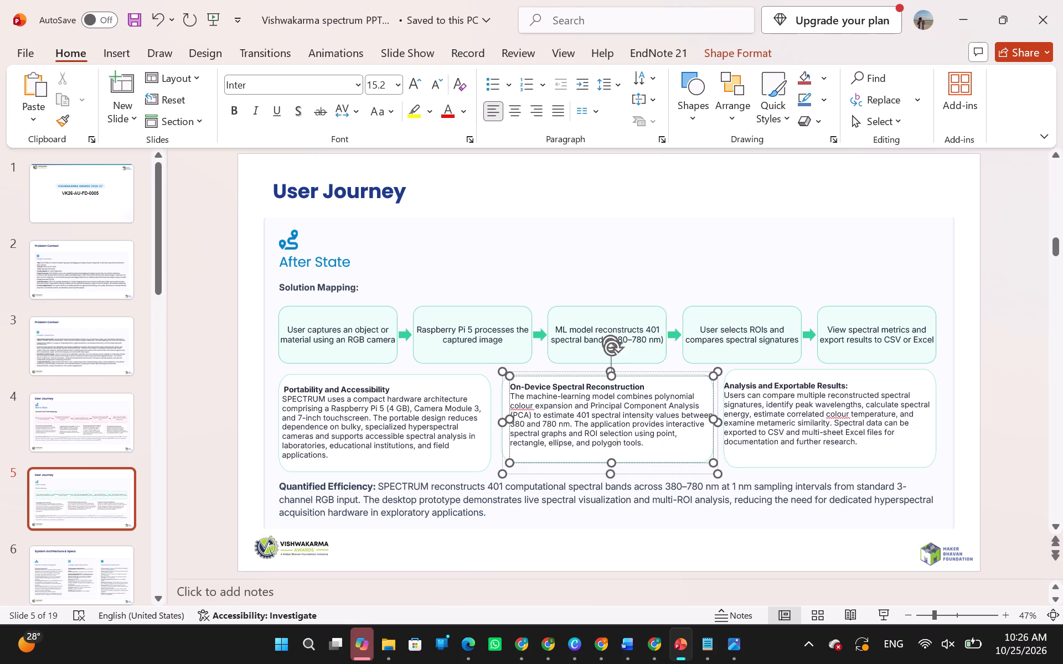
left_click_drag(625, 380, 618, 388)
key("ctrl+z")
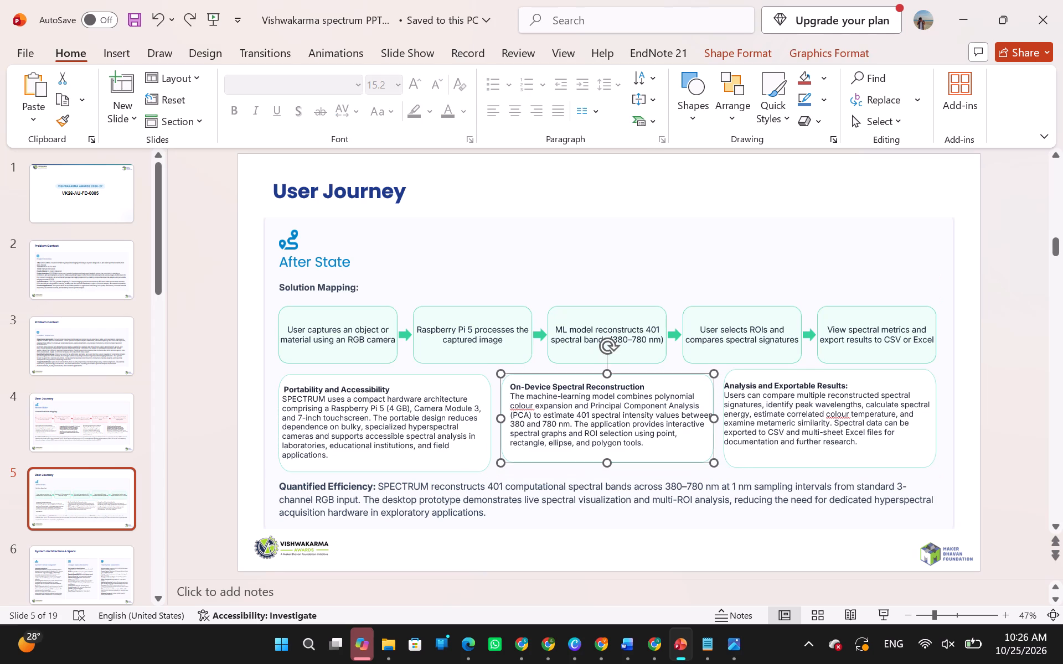
Move the On-Device Spectral Reconstruction text box slightly down and to the left within its rounded frame.
left_click(625, 393)
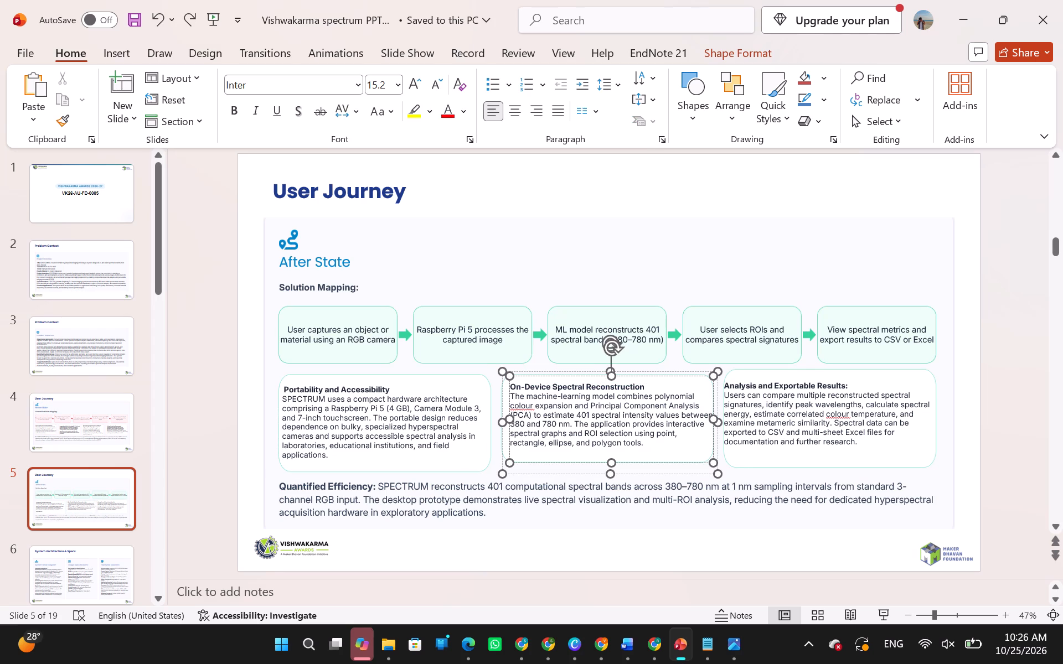
left_click(643, 393)
left_click_drag(628, 376, 625, 382)
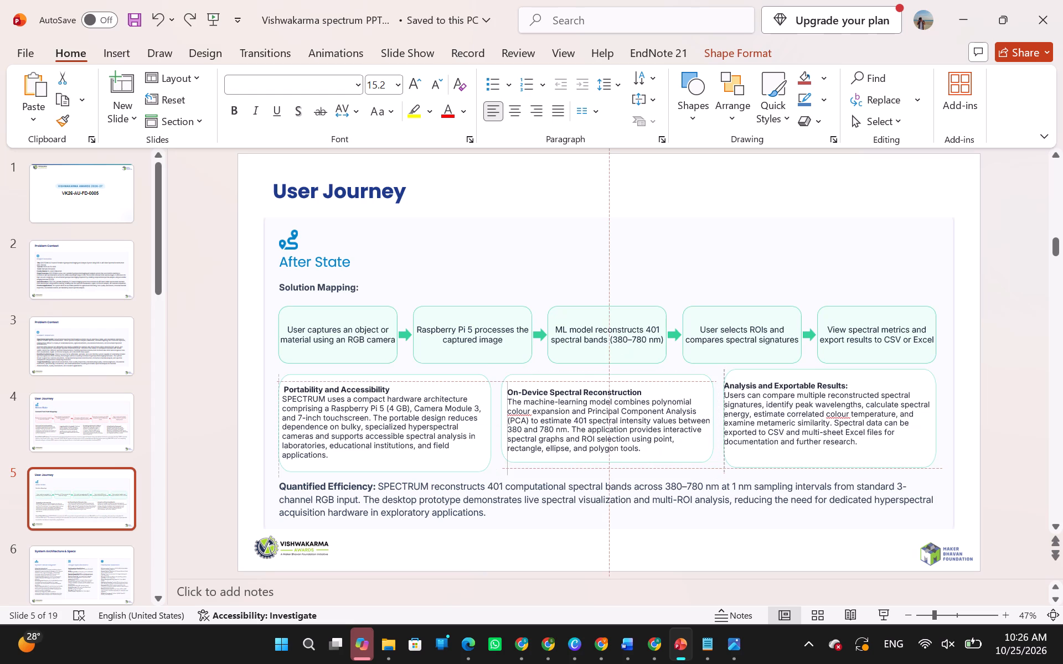
left_click_drag(625, 382, 626, 382)
left_click(203, 287)
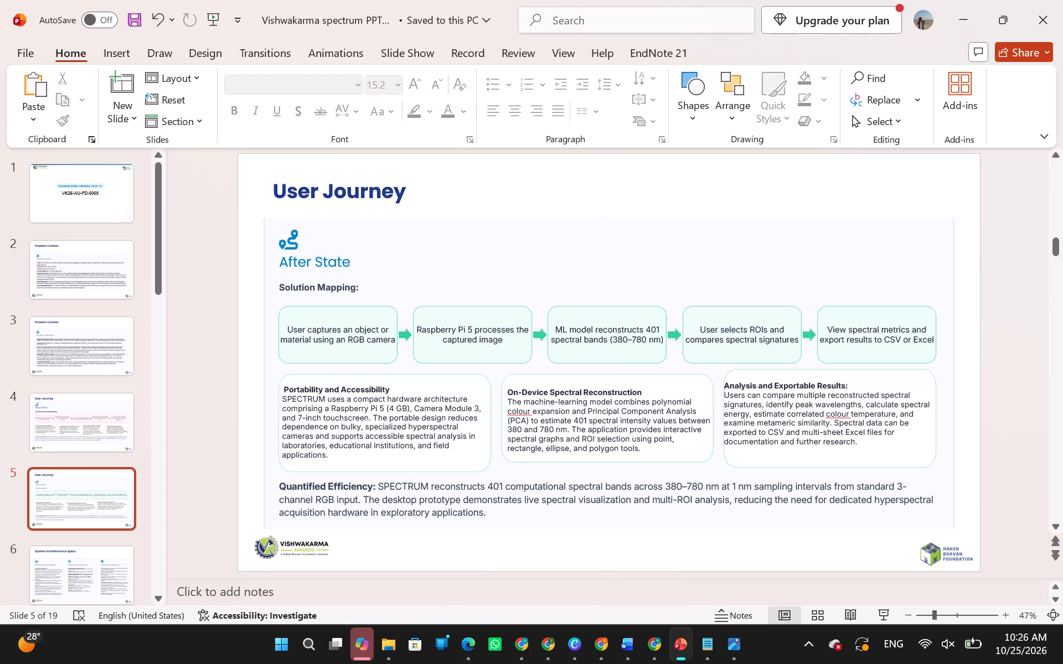
Narrow the Analysis and Exportable Results text box slightly from its left edge to inset the text from its rounded frame.
left_click(781, 394)
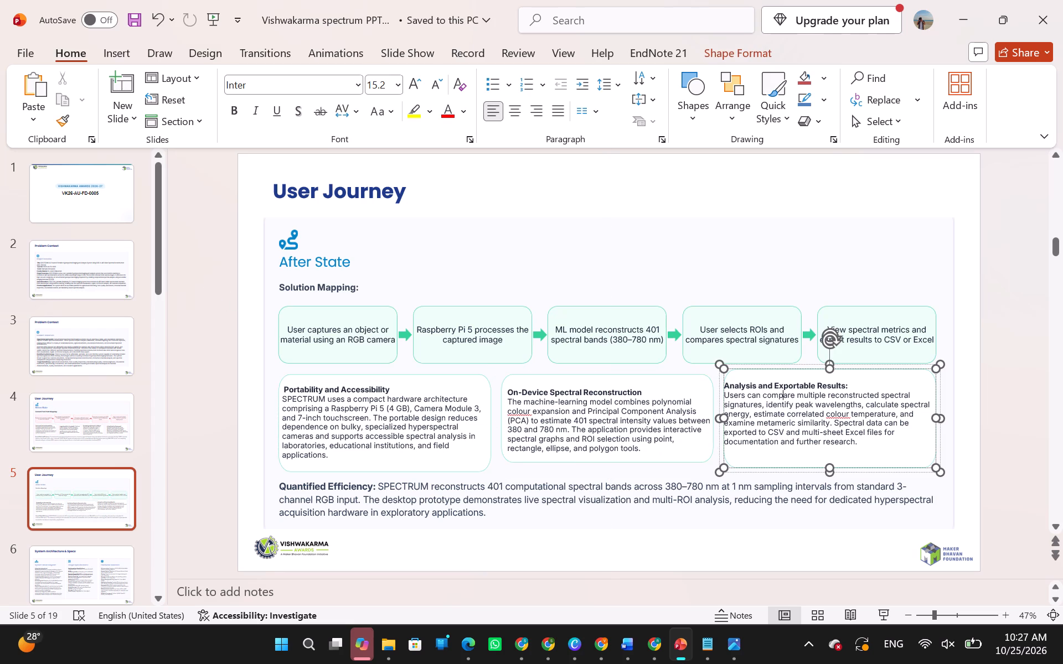
left_click_drag(726, 418, 731, 418)
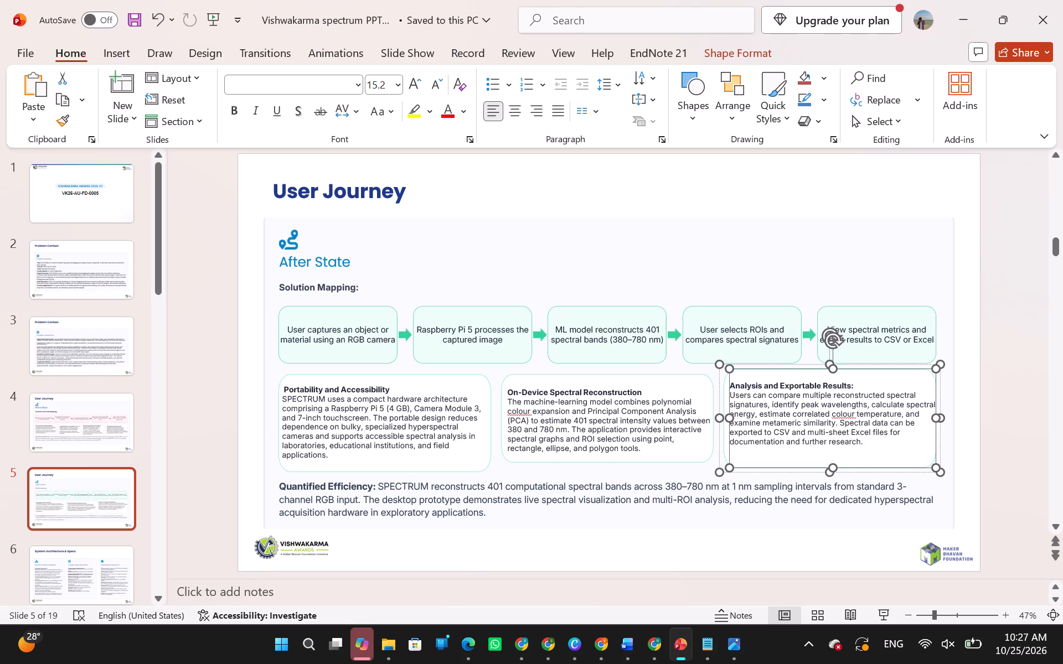
left_click(885, 375)
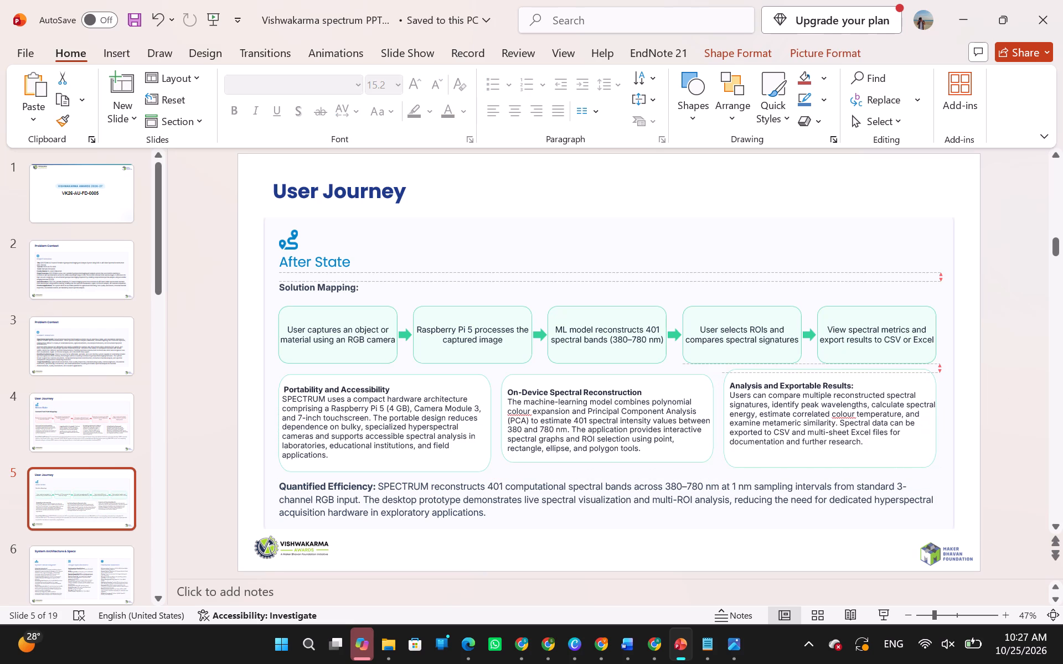
left_click(1045, 377)
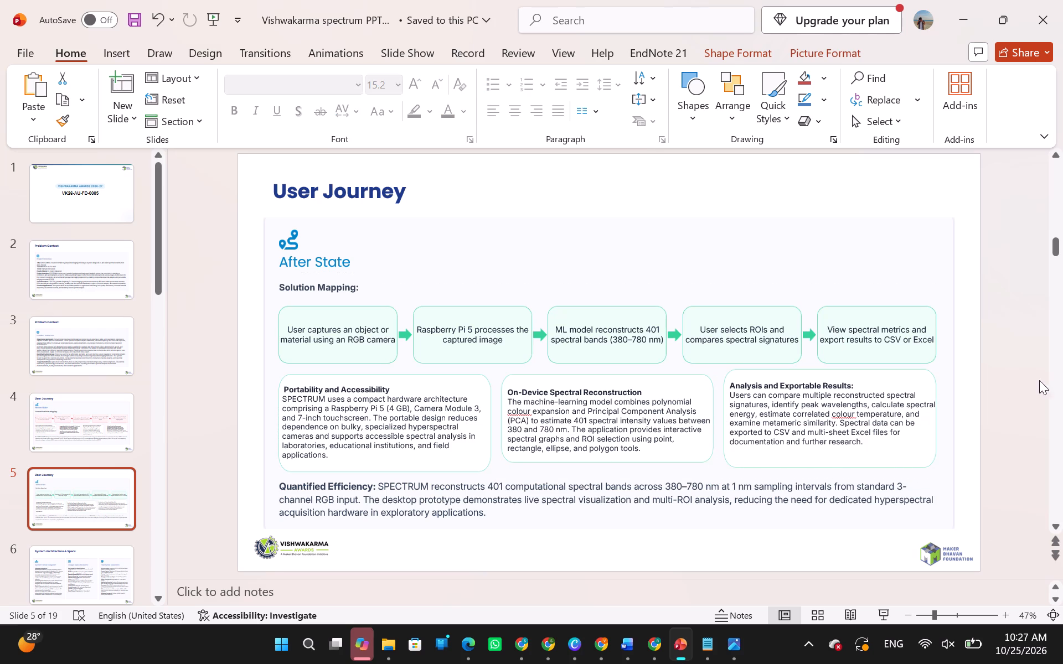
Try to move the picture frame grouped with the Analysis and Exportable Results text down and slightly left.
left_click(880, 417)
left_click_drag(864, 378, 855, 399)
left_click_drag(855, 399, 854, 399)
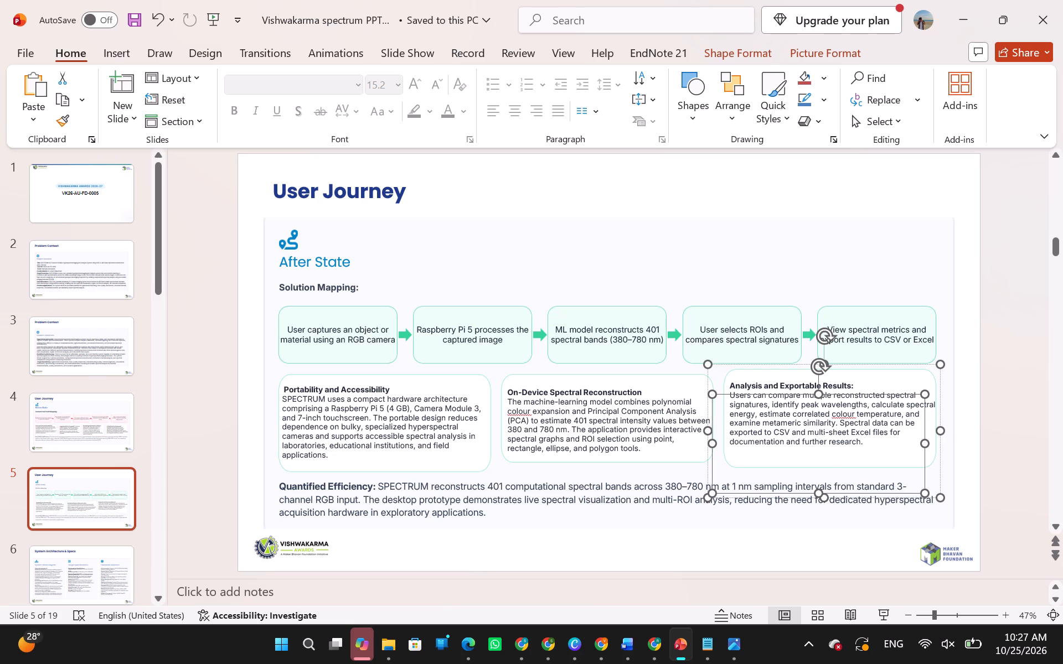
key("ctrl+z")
Narrow the Analysis and Exportable Results text box slightly from its right edge so the text stays inside its rounded frame.
left_click(849, 417)
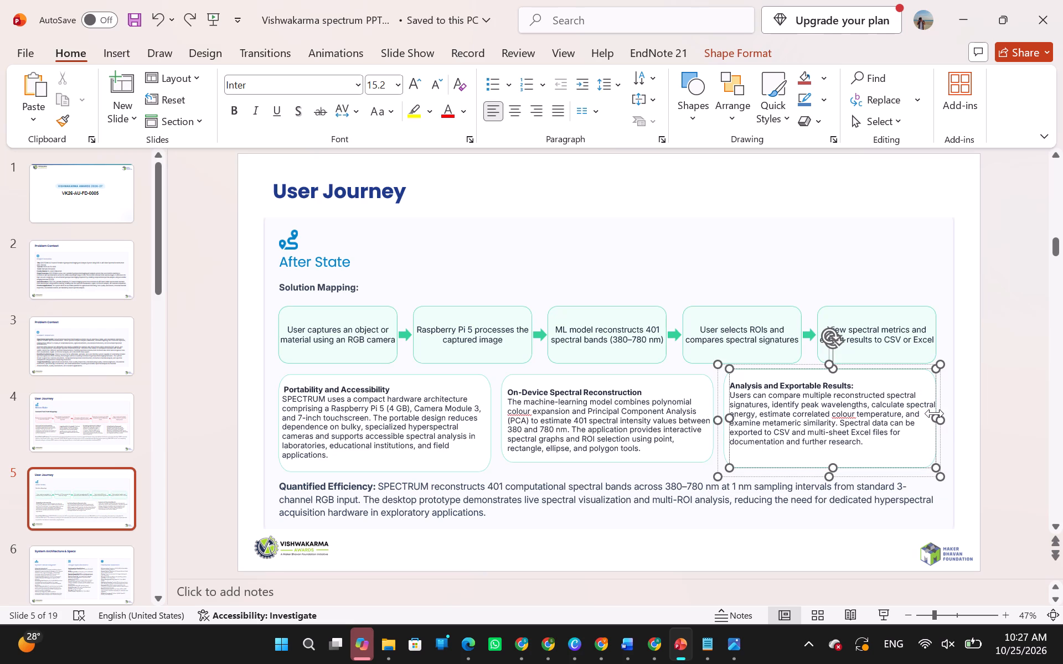
left_click_drag(935, 413, 926, 414)
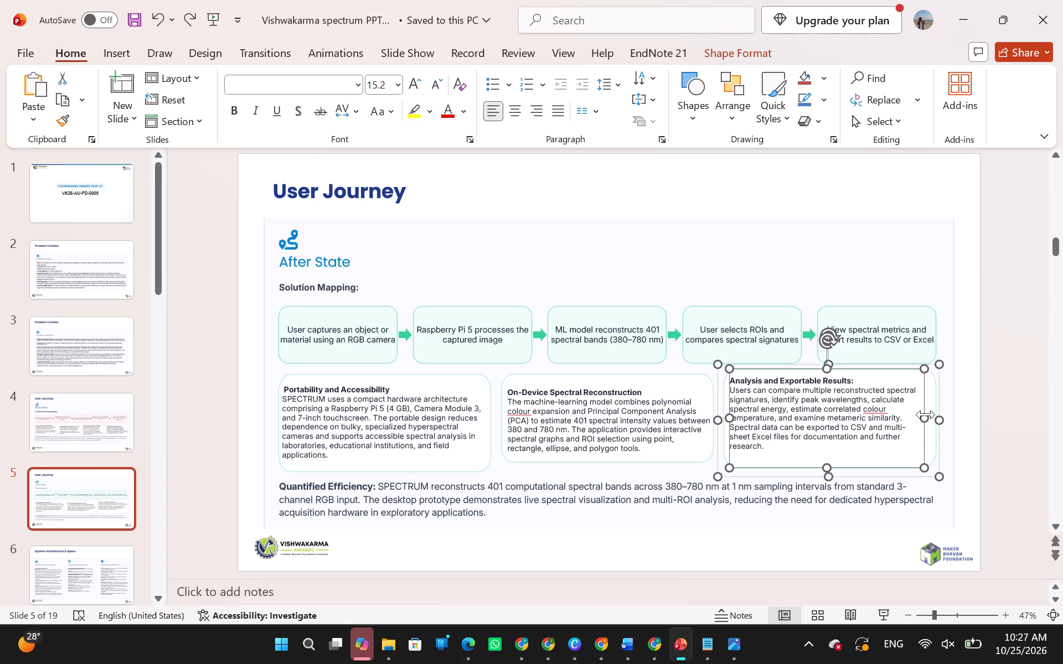
left_click_drag(837, 373, 842, 378)
key("ctrl+z")
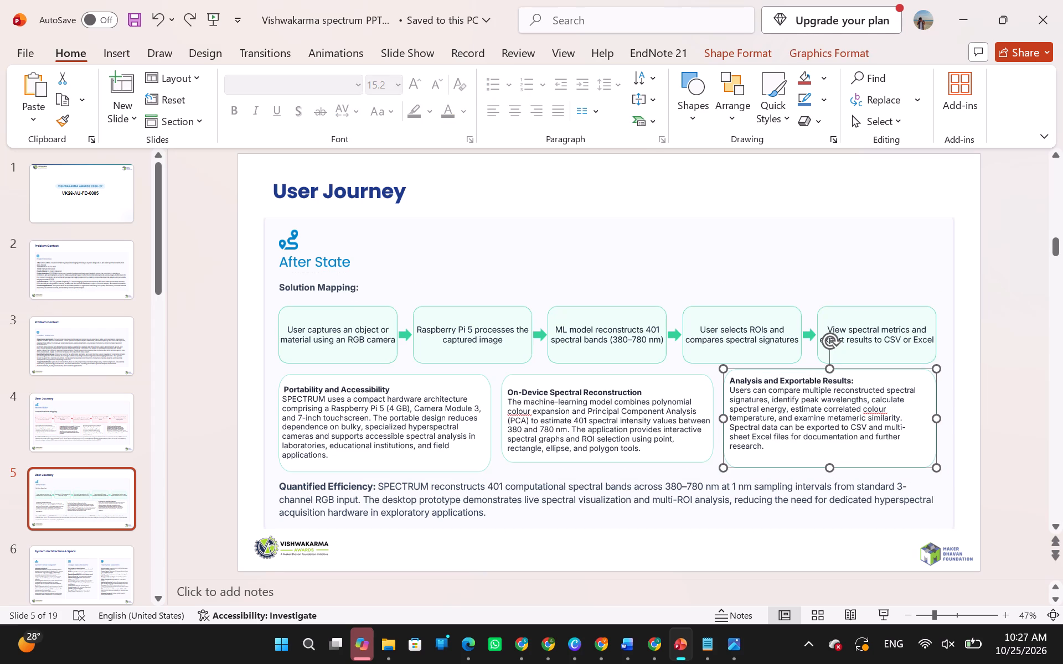
left_click(1013, 376)
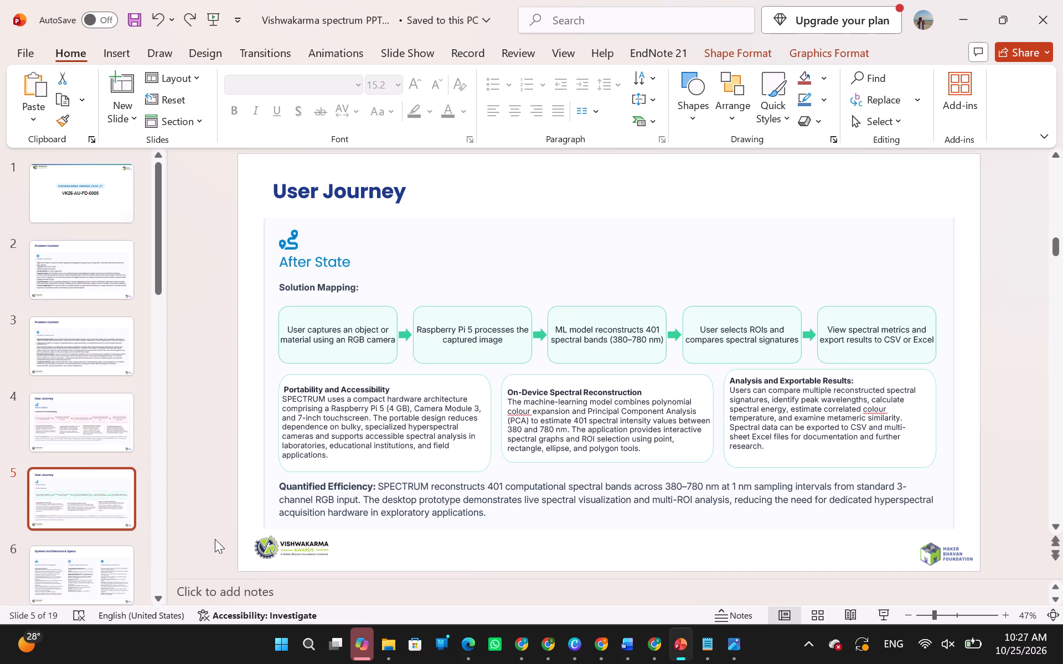
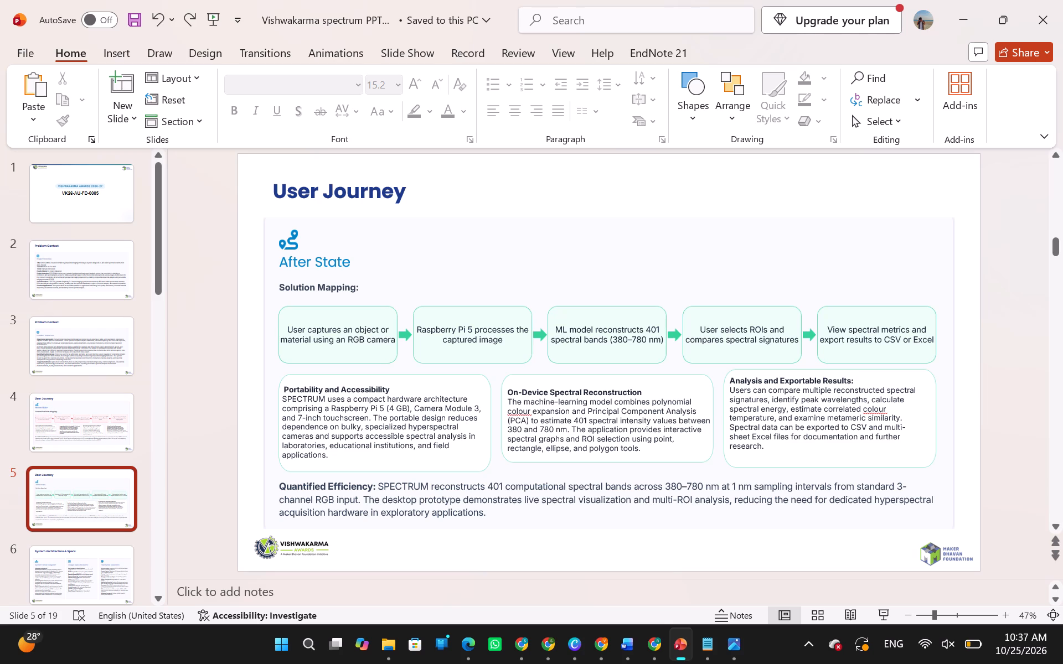
key("alt+Tab")
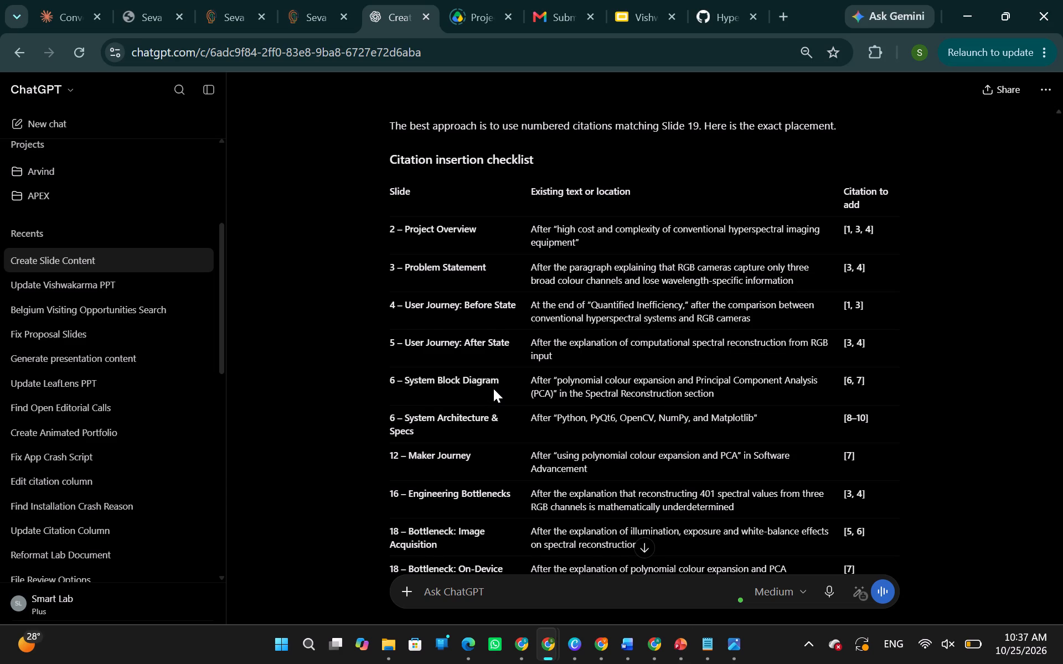
key("alt+Tab")
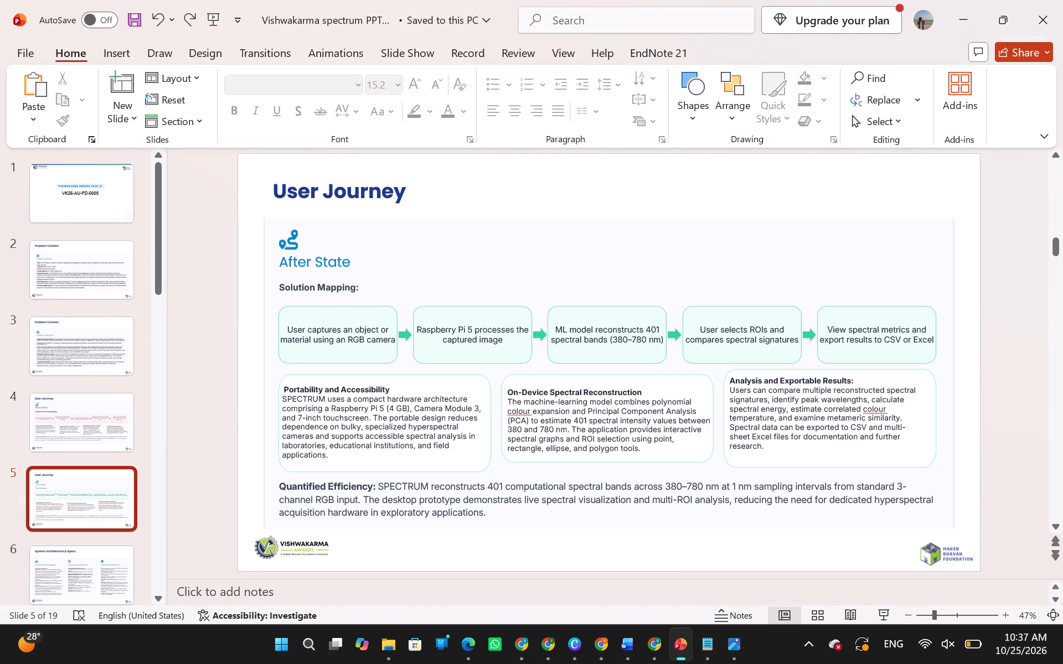
Insert the citation [4], preceded by a space, after "RGB input" in the Quantified Efficiency paragraph on slide 5.
left_click(360, 497)
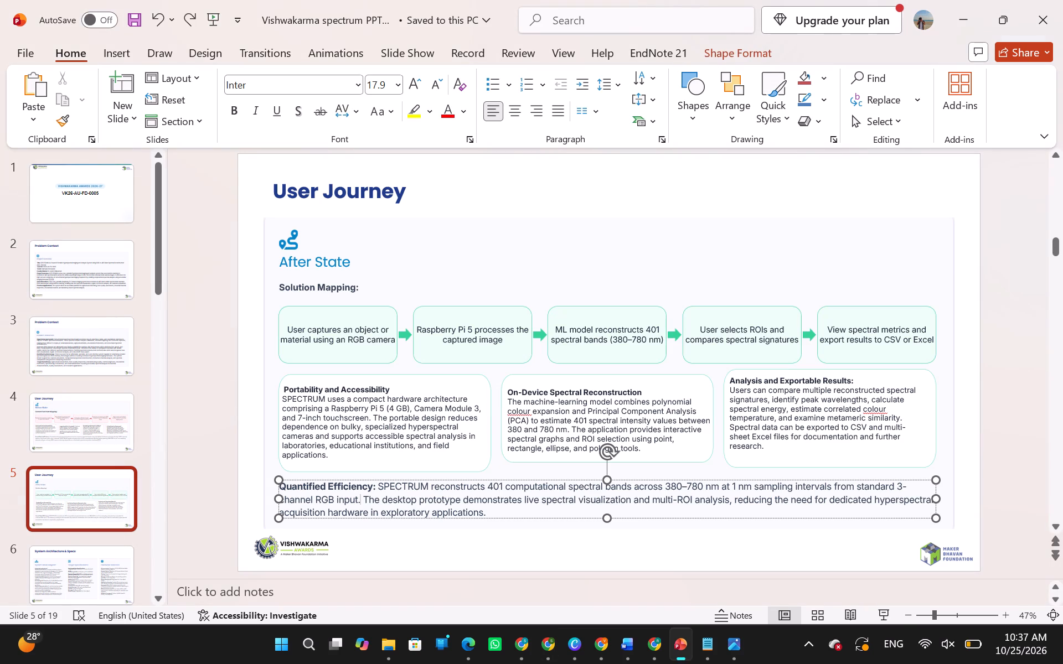
key("Left")
key("Right")
key("Left")
key("alt+Tab")
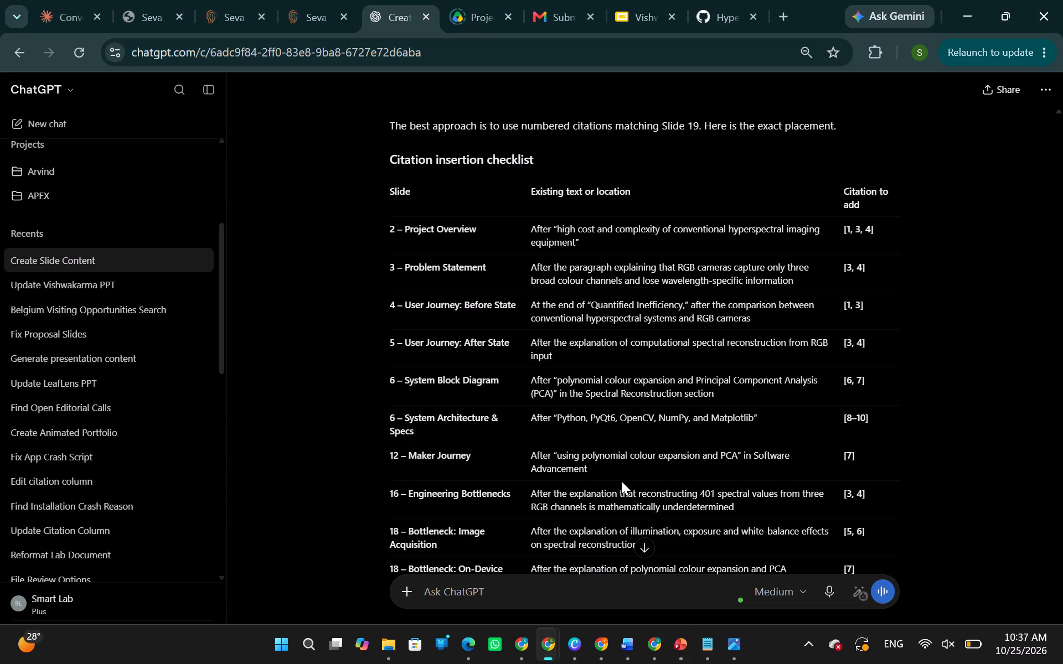
key("alt+Tab")
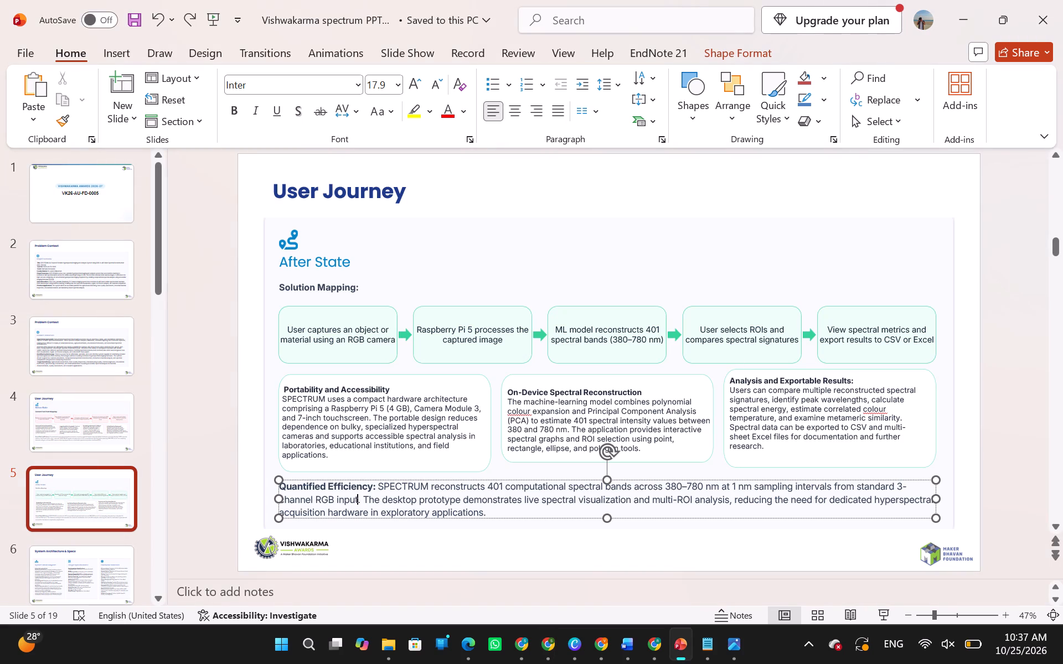
key("4")
key("BackSpace")
type("[4]")
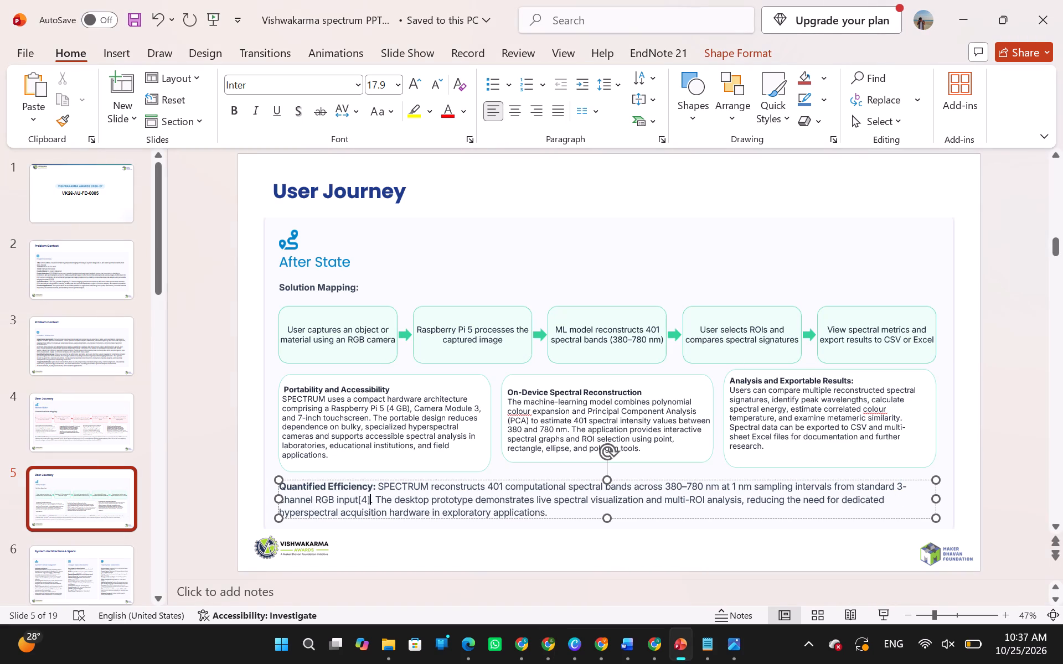
left_click(616, 549)
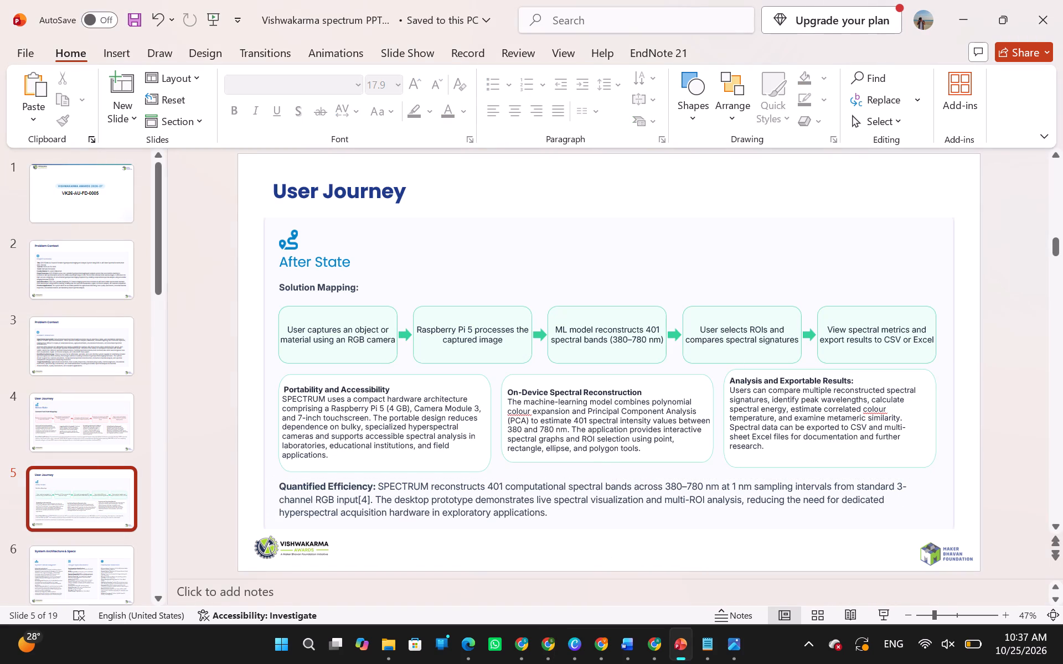
left_click(358, 497)
key("space")
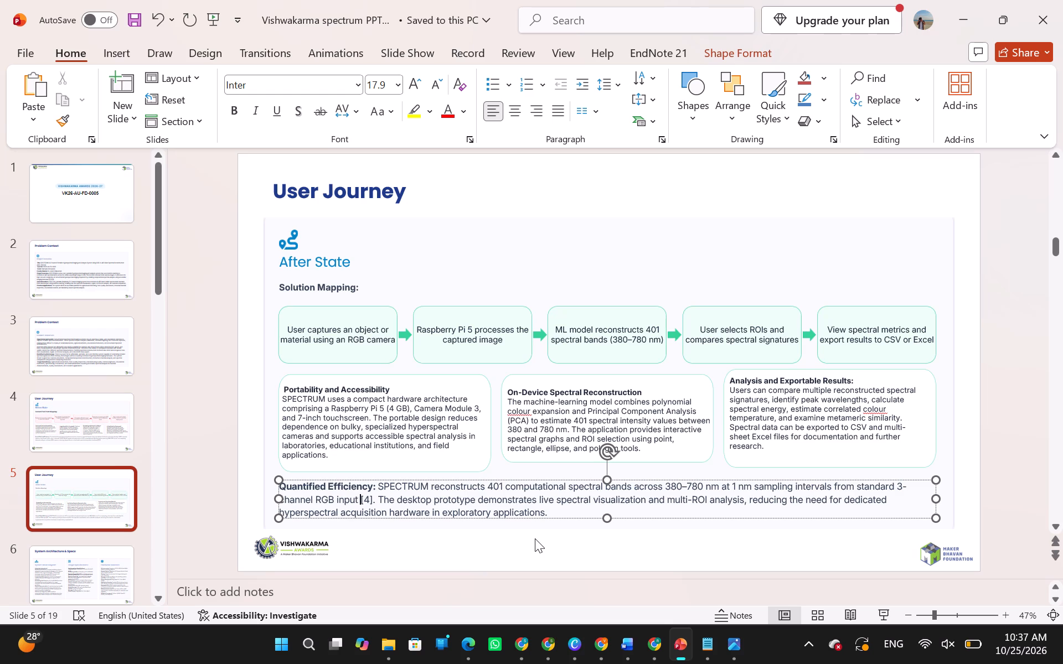
Open slide 6 and compare its System Block Diagram text with the matching checklist entry to locate the citation placement.
left_click(79, 563)
key("alt+Tab")
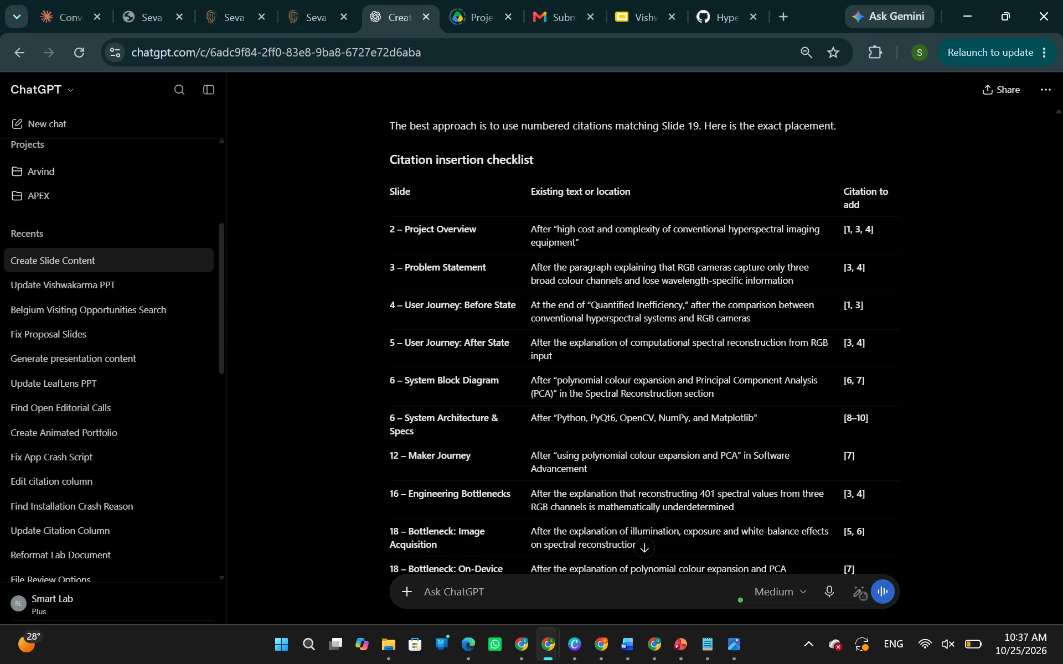
key("alt+Tab")
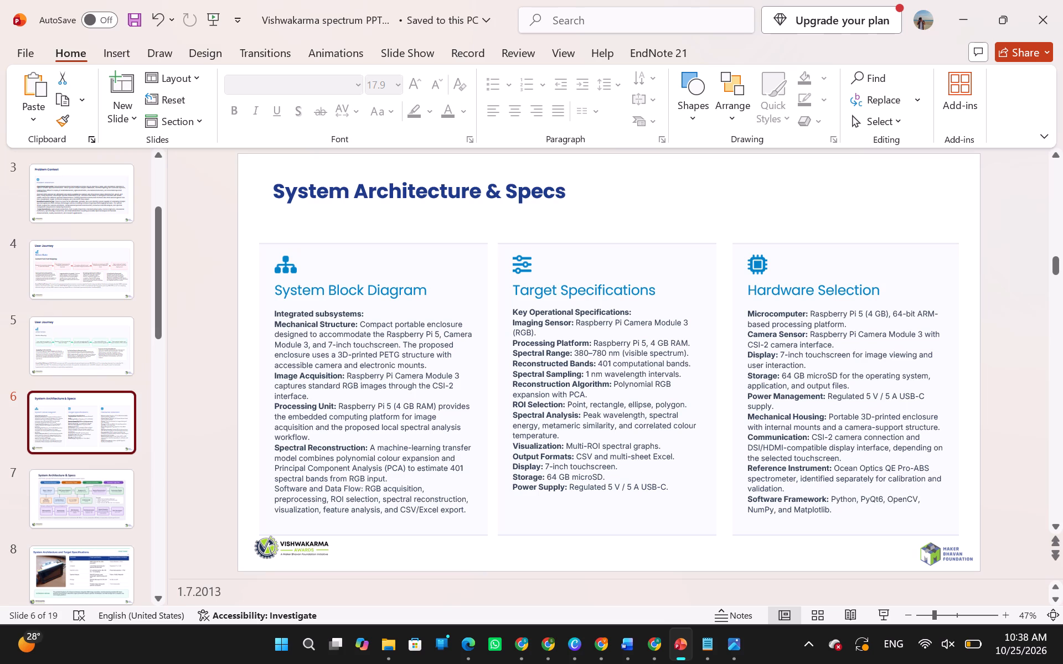
scroll(380, 443, "up", 2, "ctrl")
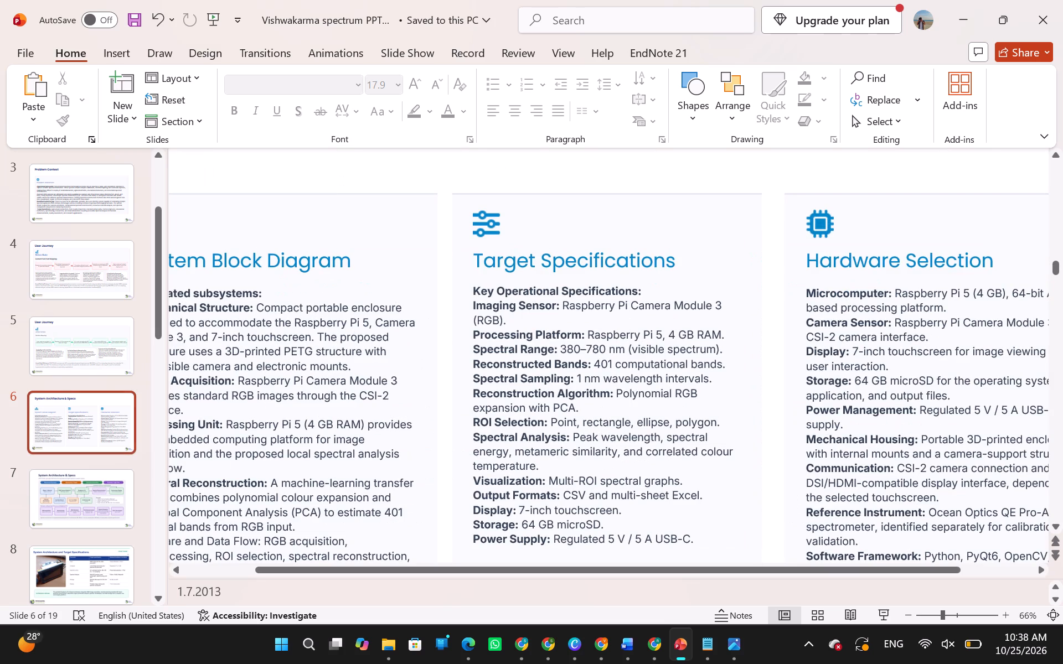
scroll(380, 443, "right", 1)
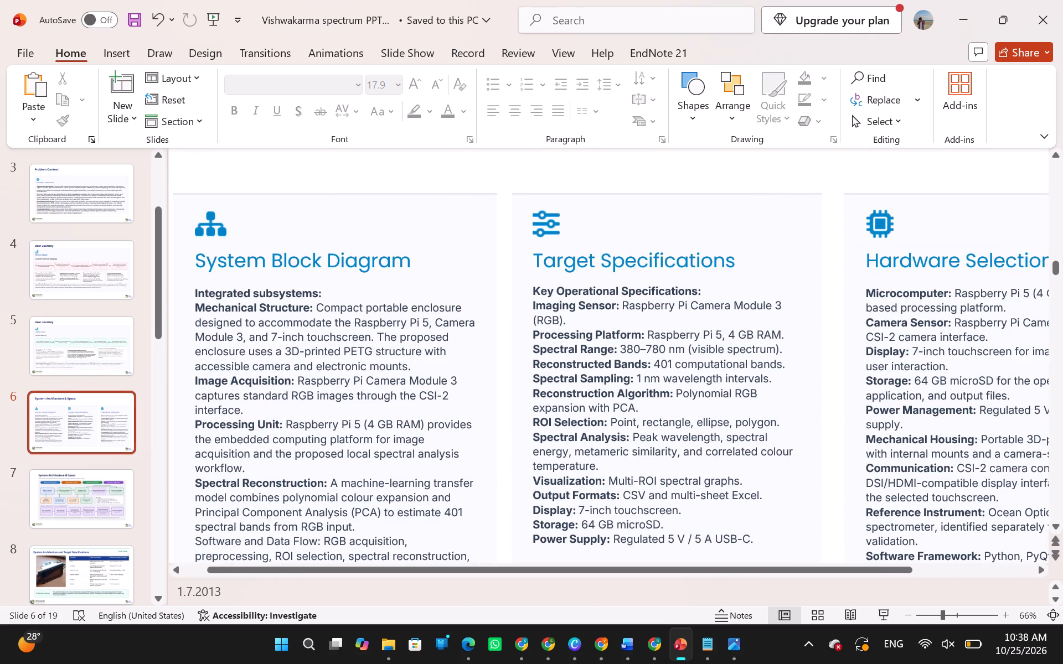
scroll(380, 443, "right", 1)
scroll(380, 443, "down", 1)
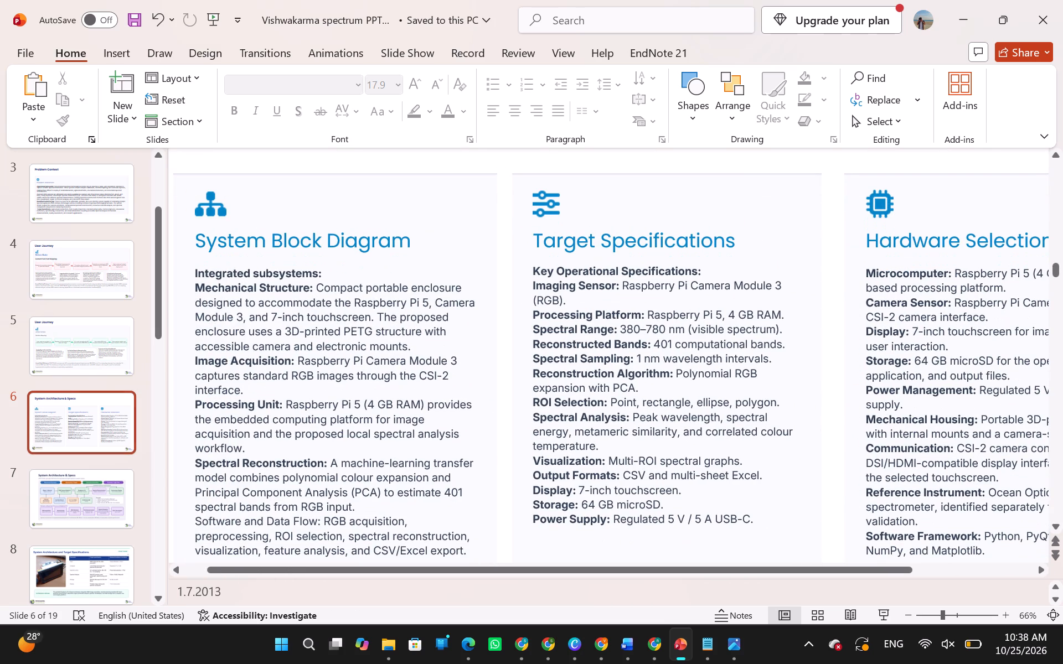
scroll(380, 443, "down", 3)
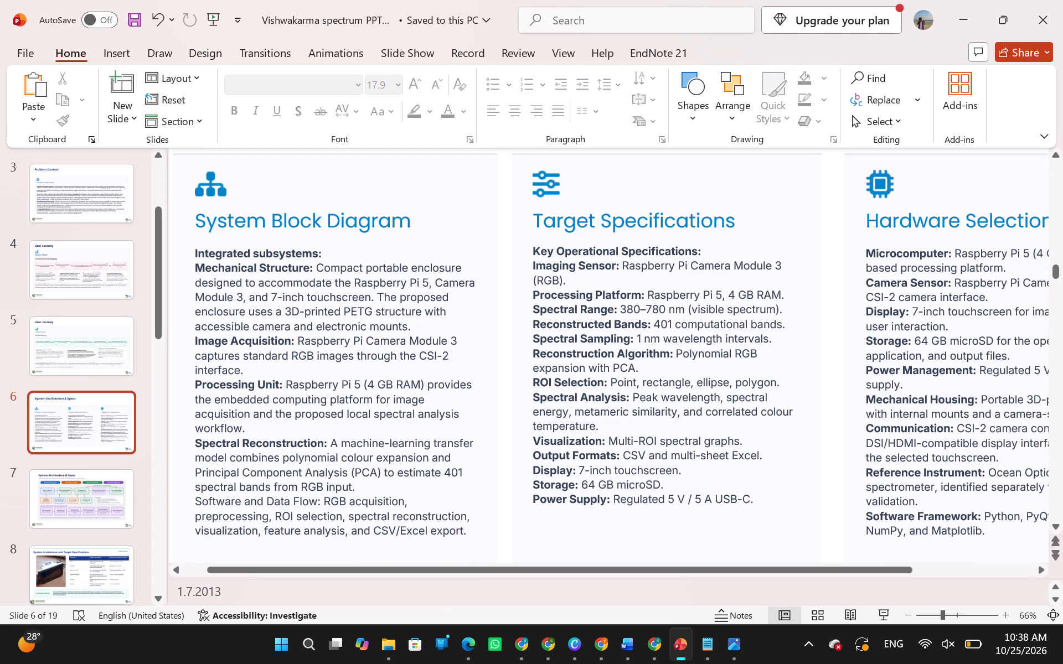
scroll(357, 411, "down", 1)
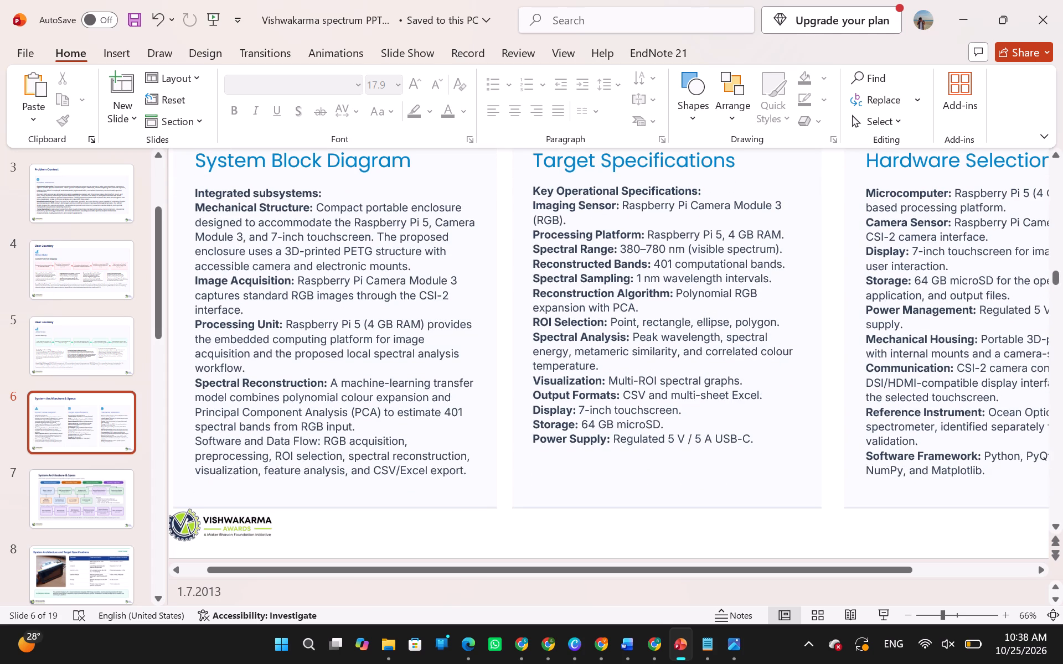
scroll(357, 411, "down", 1)
key("alt+Tab")
key("alt+Tab")
key("alt+Tab")
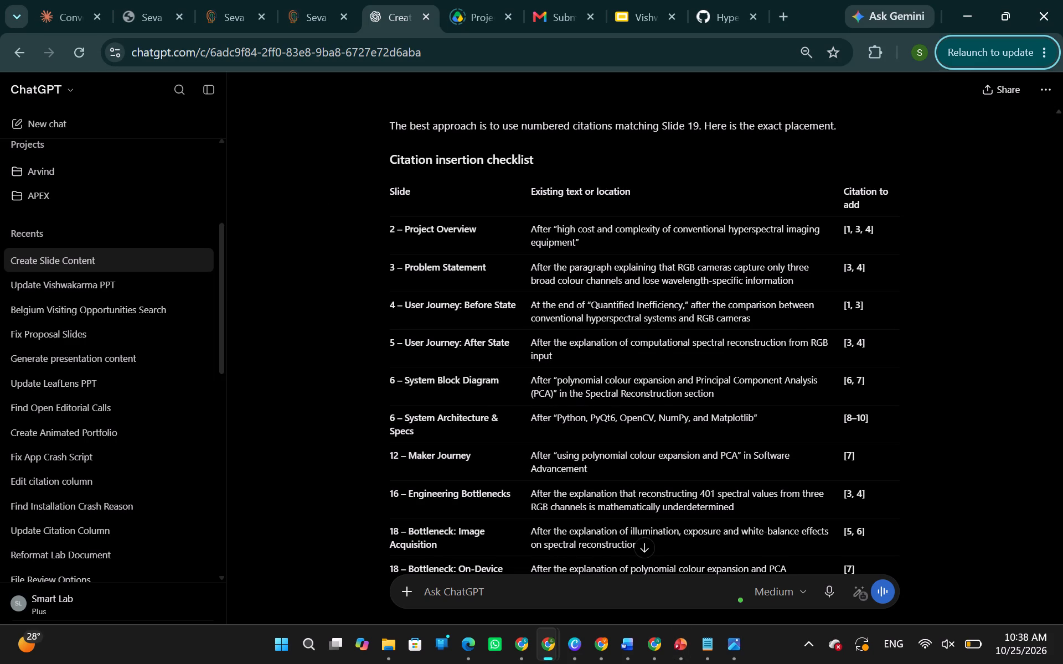
key("alt+Tab")
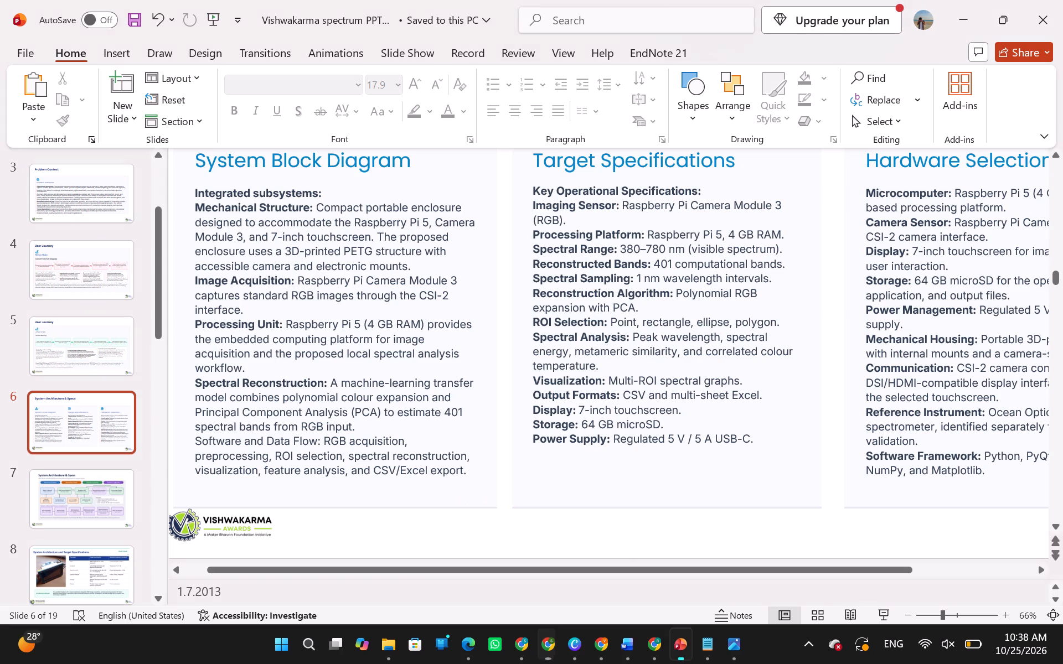
Insert the citations [6] [7] after "RGB input" in slide 6's Spectral Reconstruction text, with a space before each one.
left_click(353, 423)
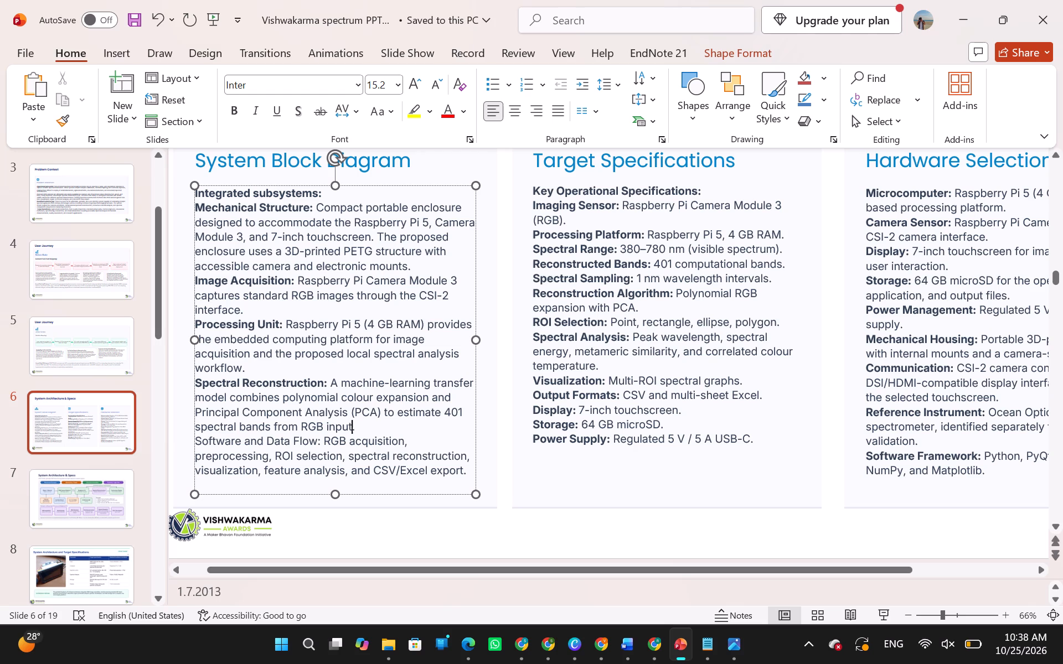
key("bracketleft")
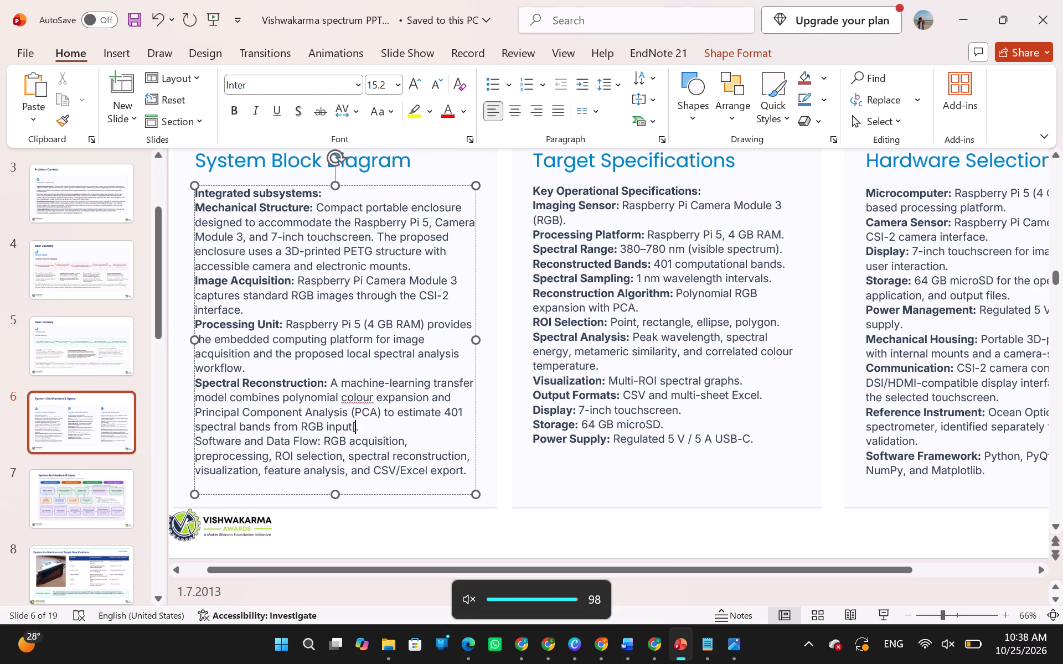
key("BackSpace")
type("[6]")
type("[6")
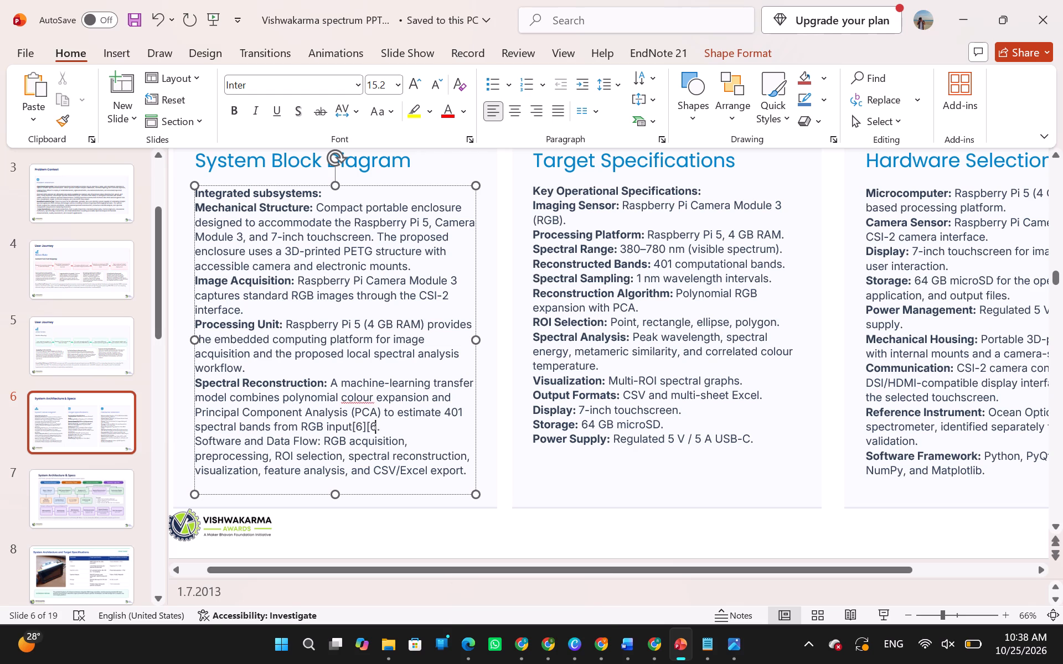
key("BackSpace")
type("7]")
left_click(350, 429)
key("space")
left_click(368, 426)
key("space")
key("alt+Tab")
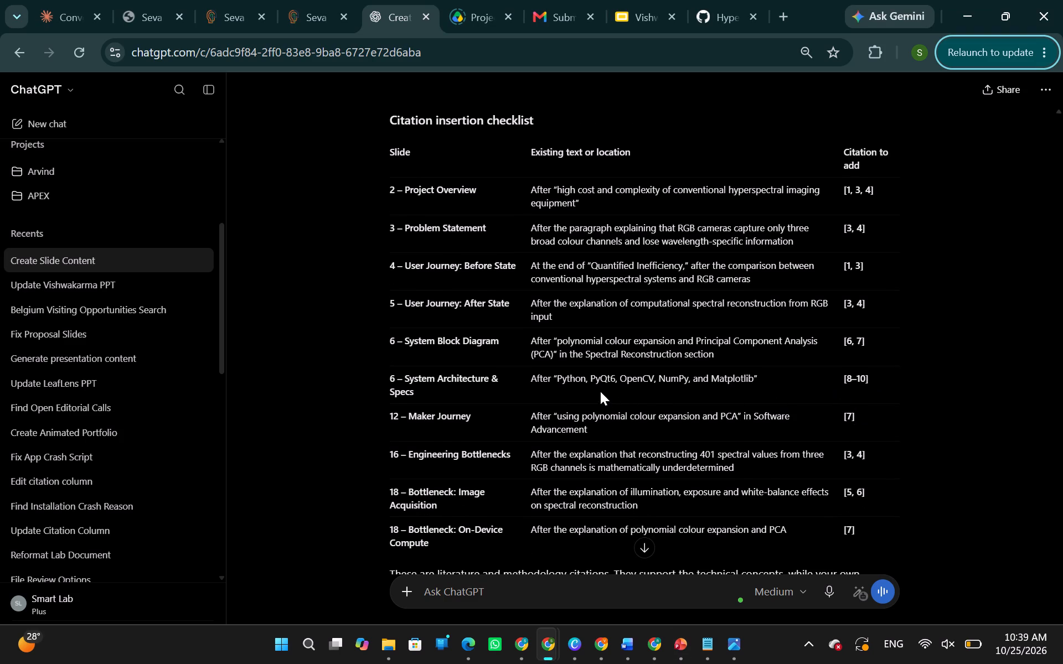
key("alt+Tab")
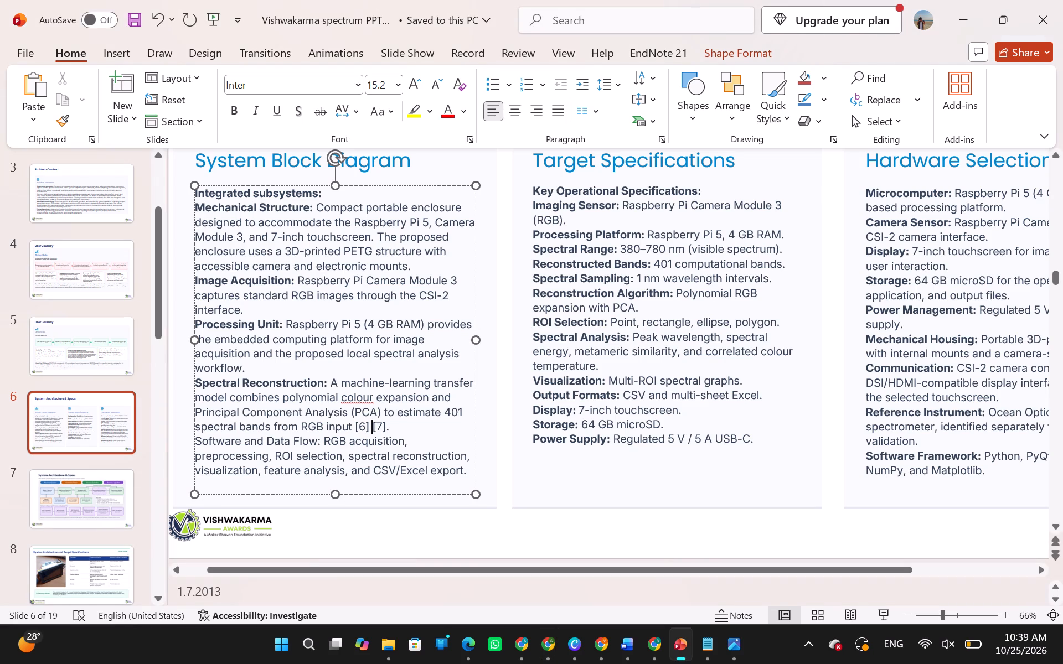
scroll(625, 356, "left", 1)
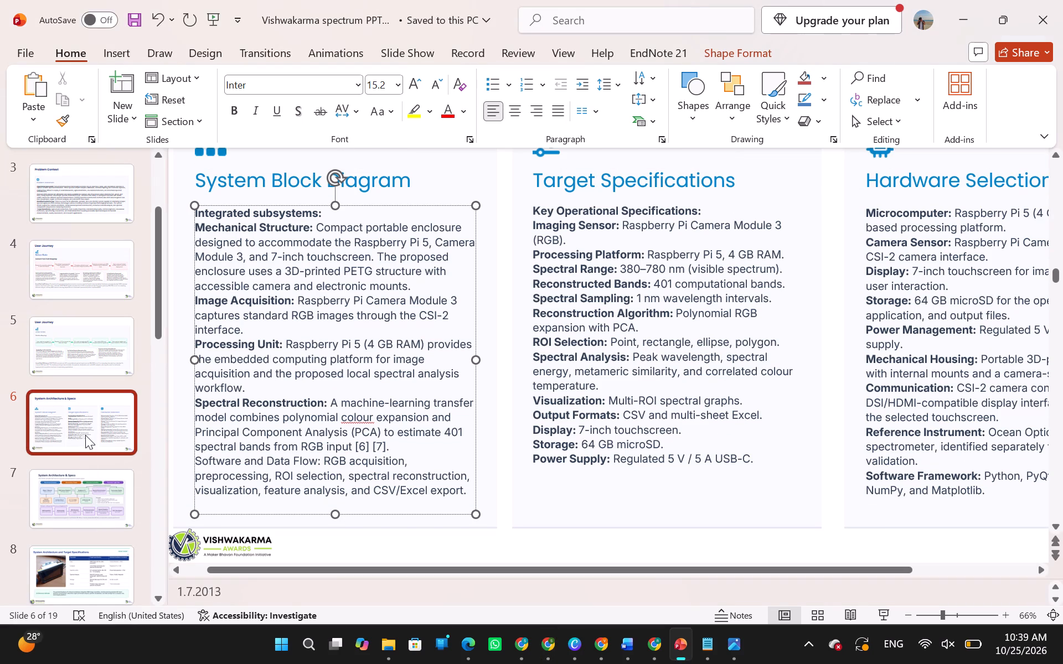
left_click(97, 491)
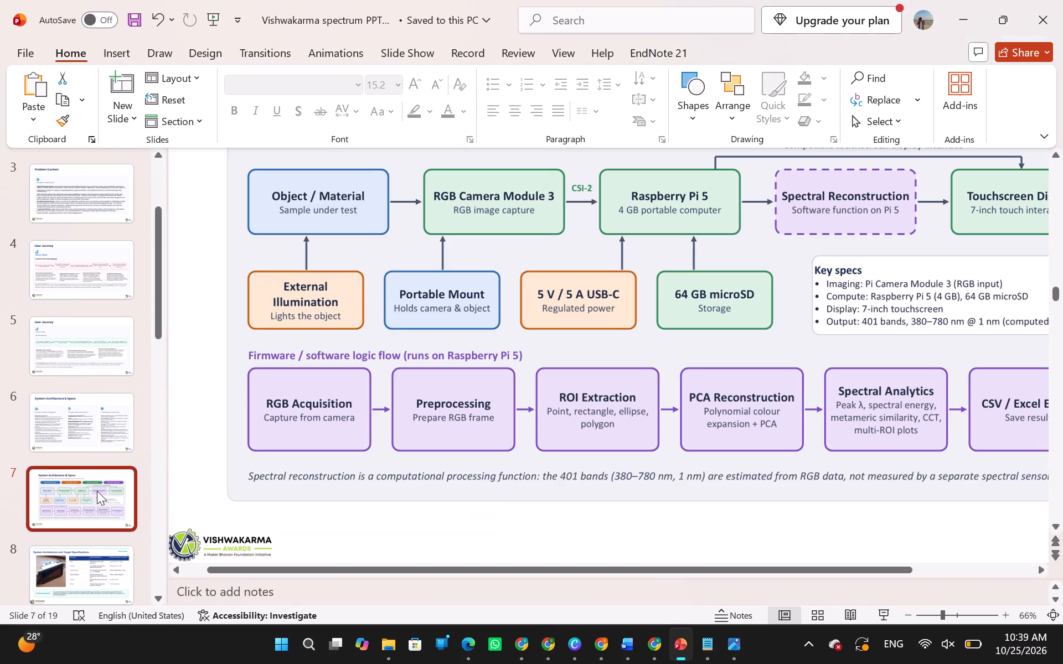
scroll(358, 432, "up", 1)
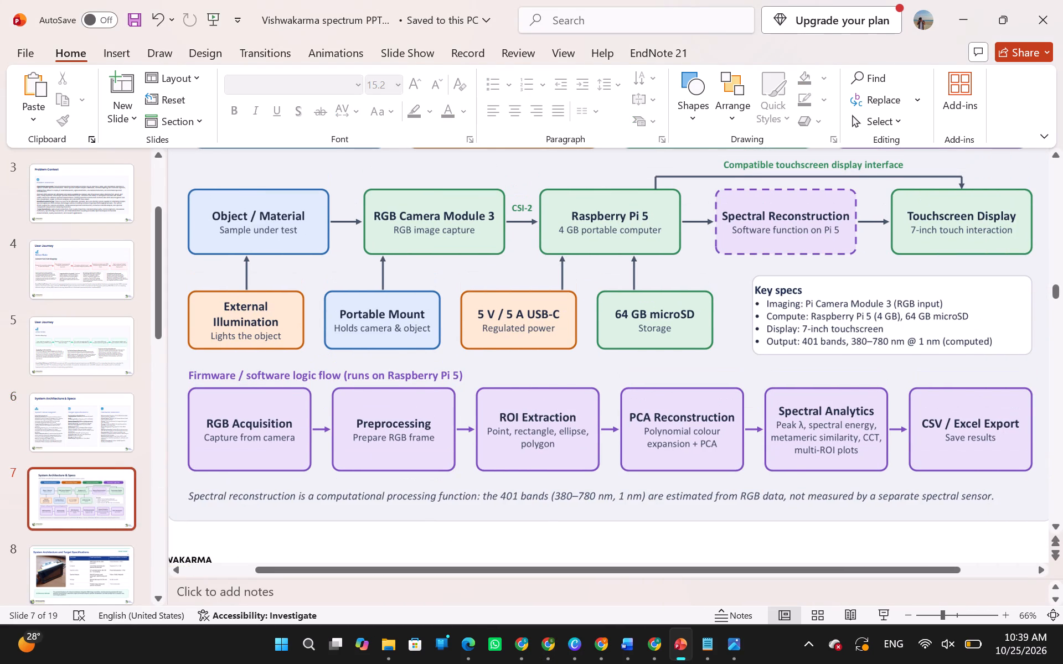
scroll(358, 432, "up", 1)
scroll(358, 432, "down", 2, "ctrl")
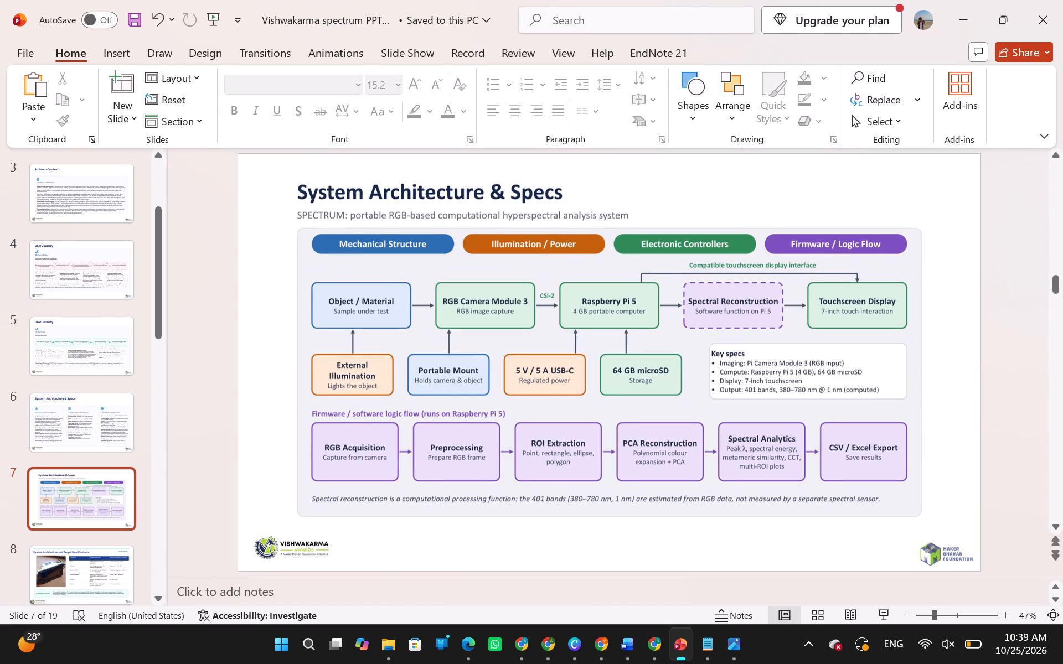
Look through slides 8 to 12 and return to slide 6 to find where the Python library list appears.
left_click(104, 559)
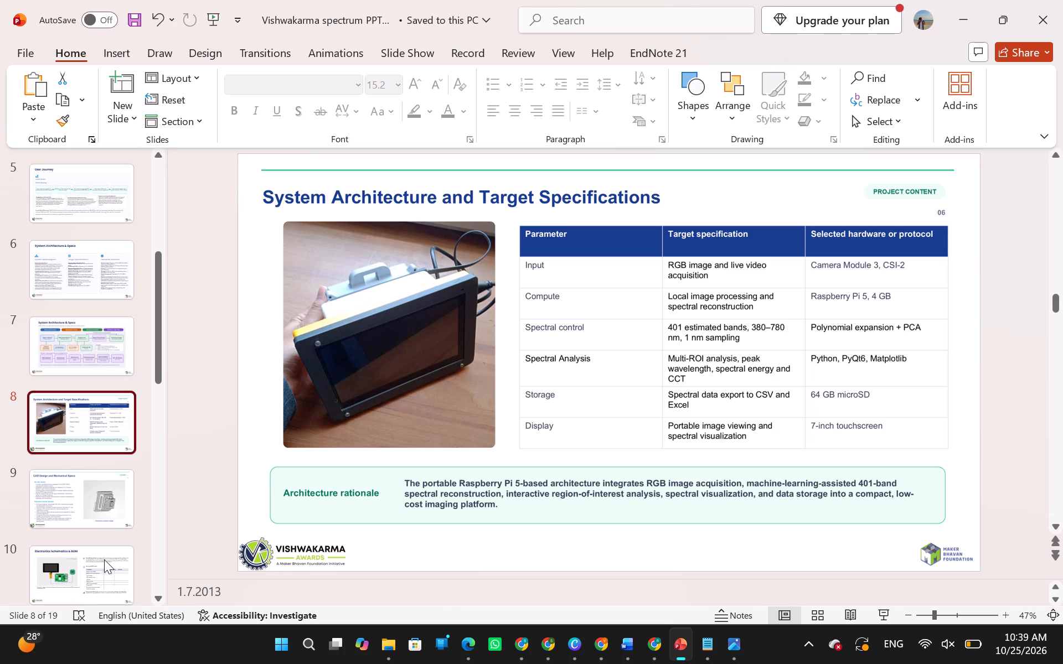
left_click(64, 509)
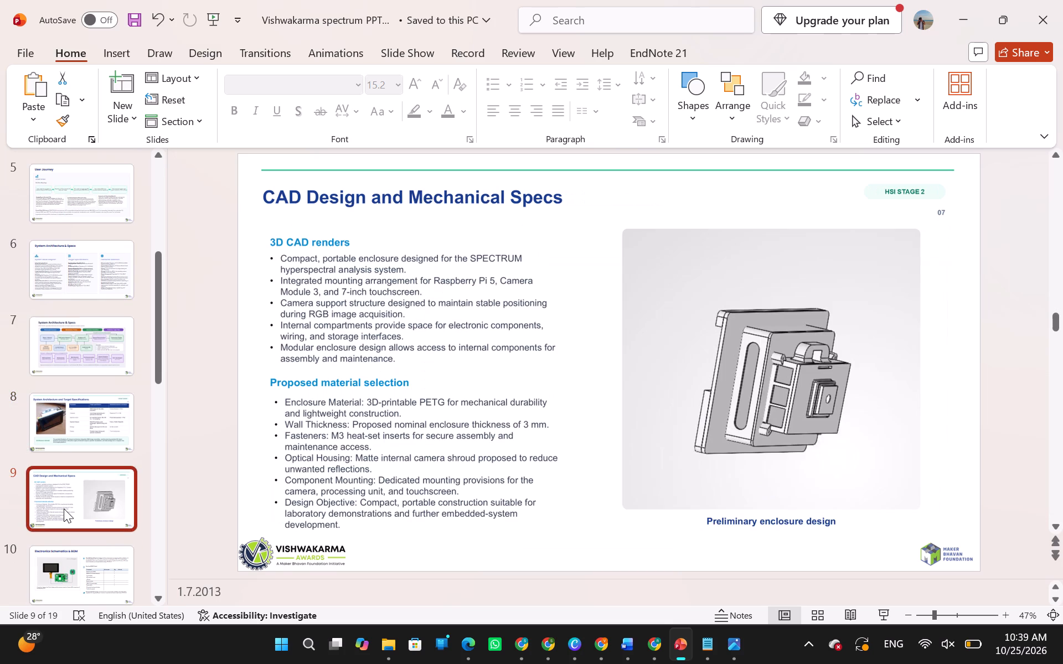
left_click(49, 553)
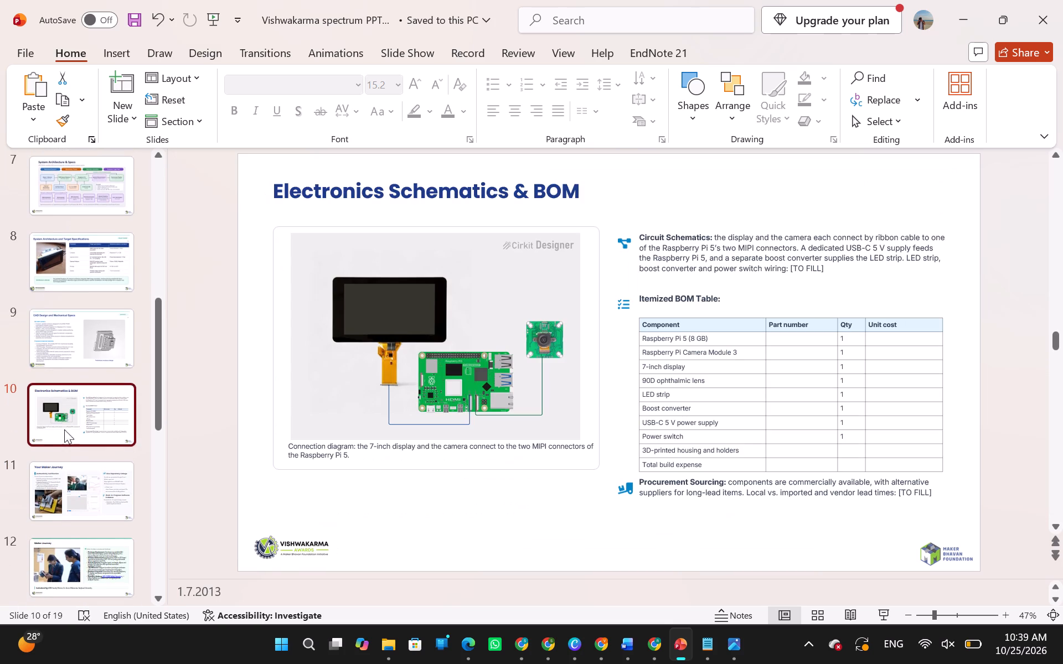
left_click(92, 496)
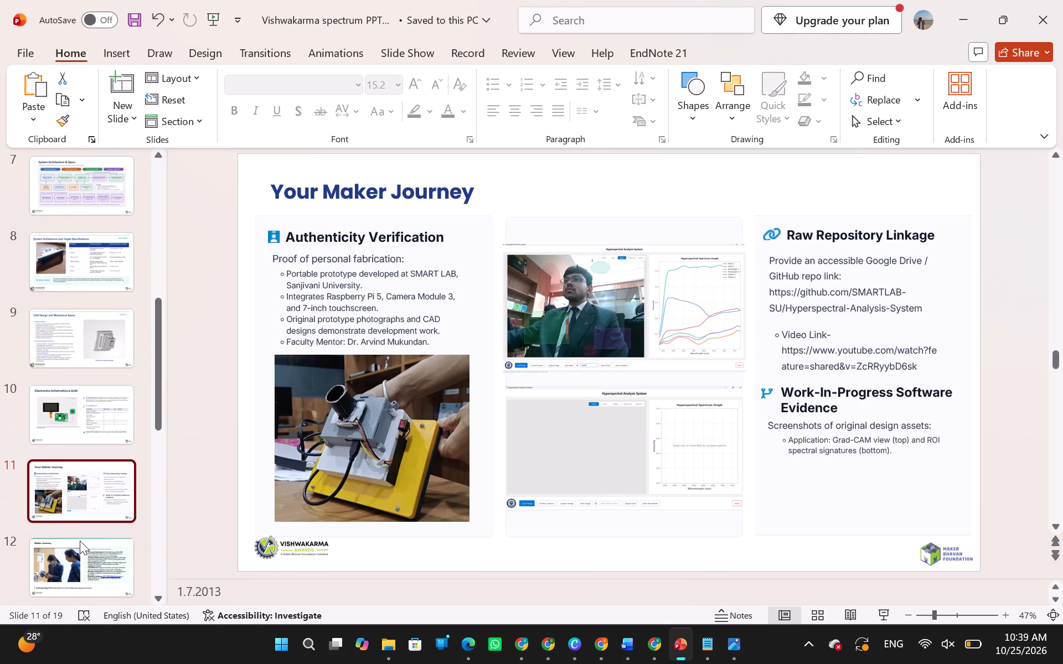
left_click(79, 556)
left_click(96, 395)
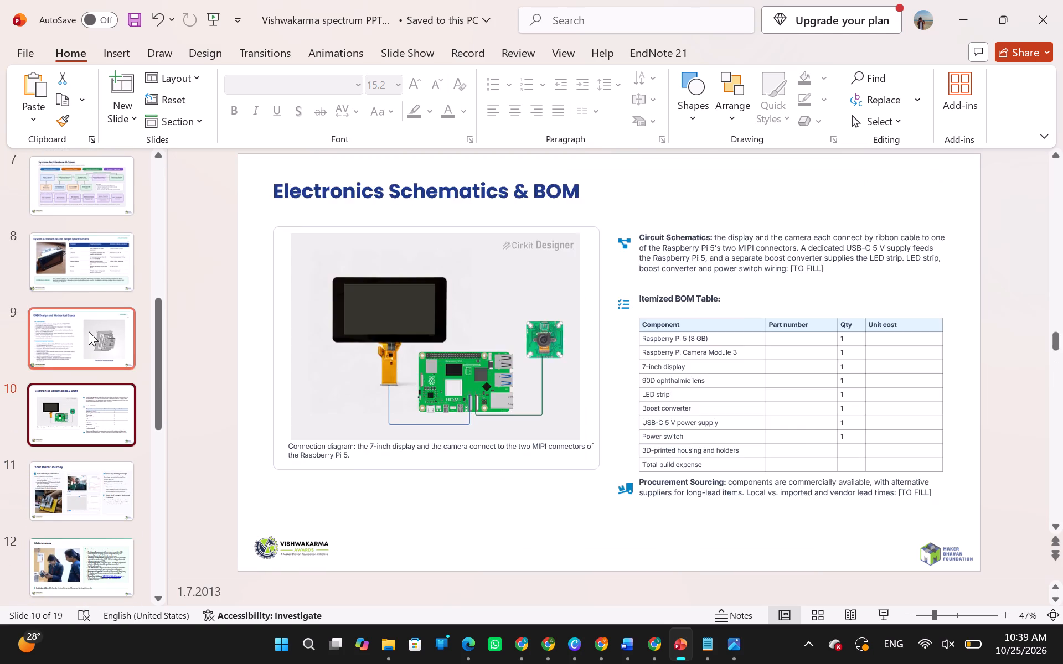
left_click(89, 331)
left_click(85, 279)
scroll(85, 279, "up", 1)
left_click(92, 385)
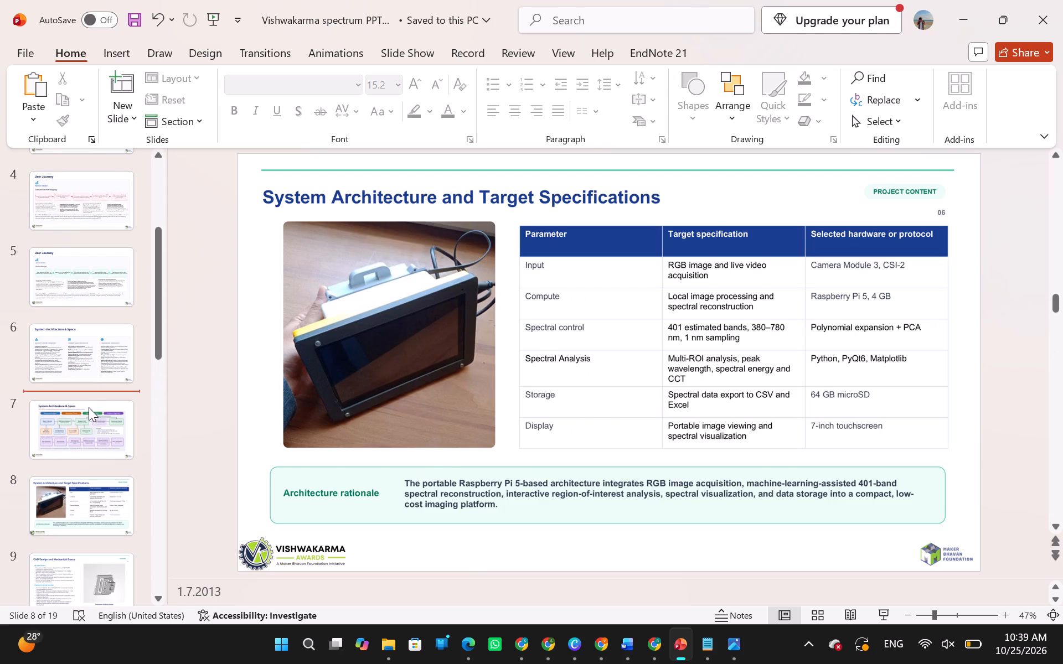
left_click(87, 411)
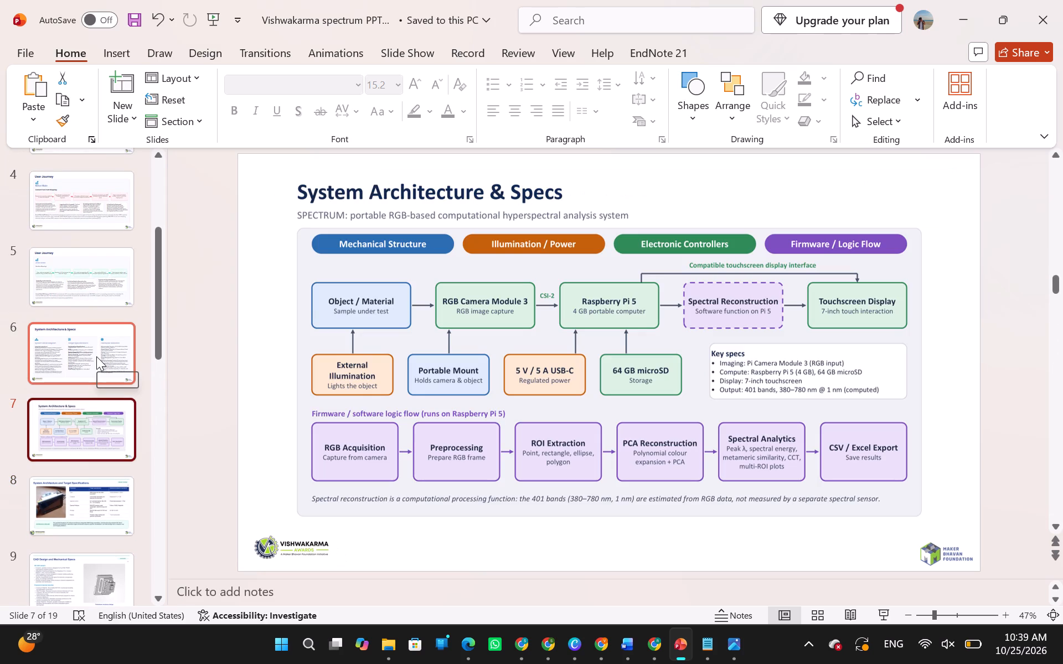
left_click(96, 356)
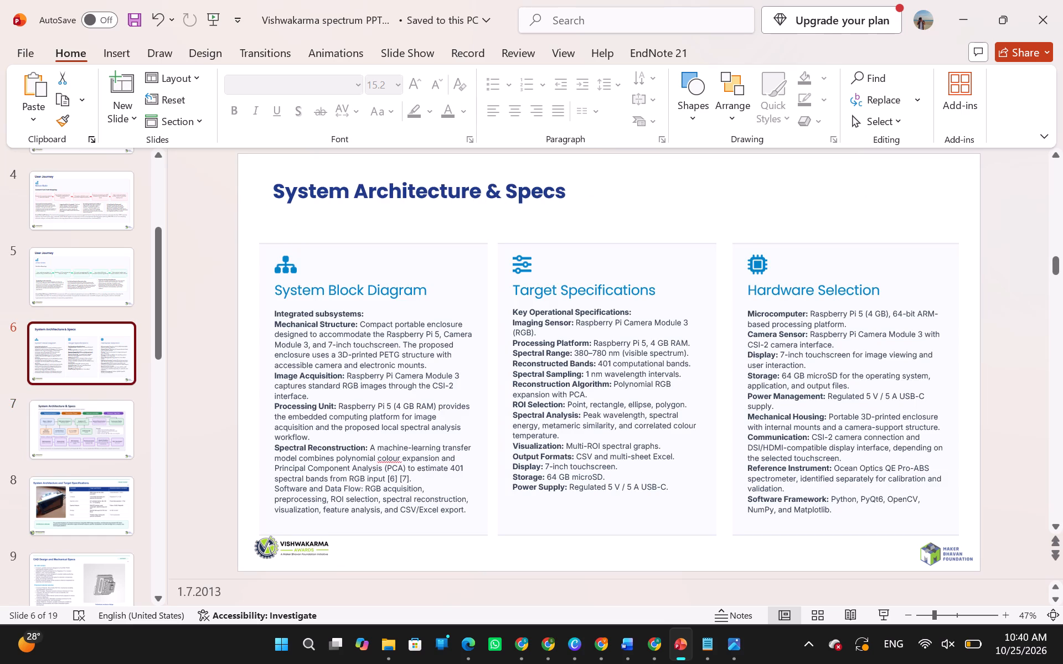
left_click(833, 512)
key("alt+Tab")
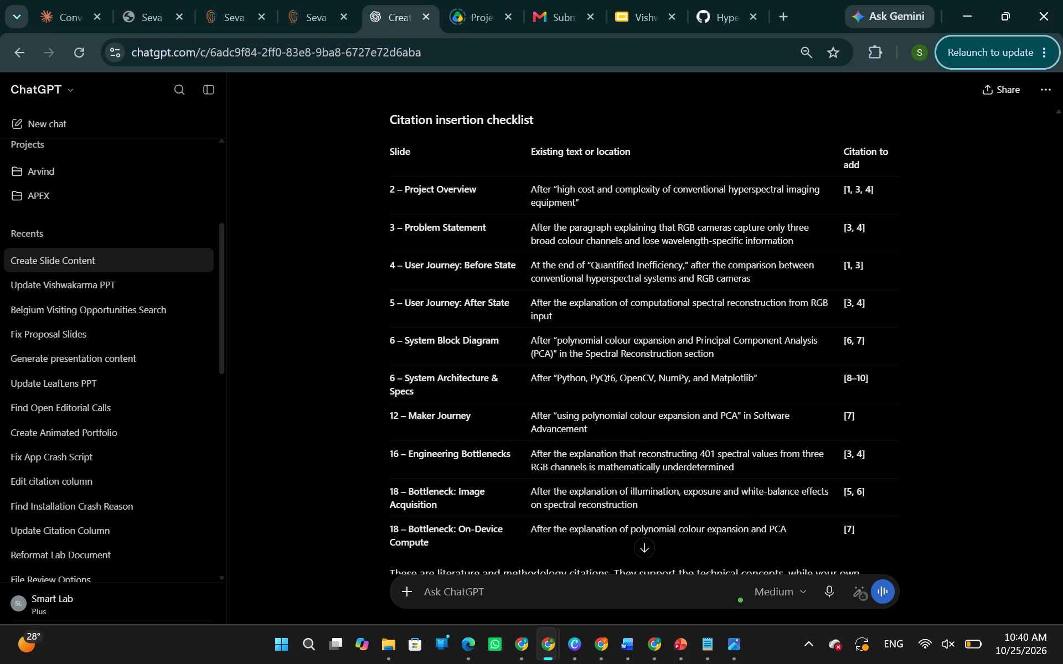
key("alt+Tab")
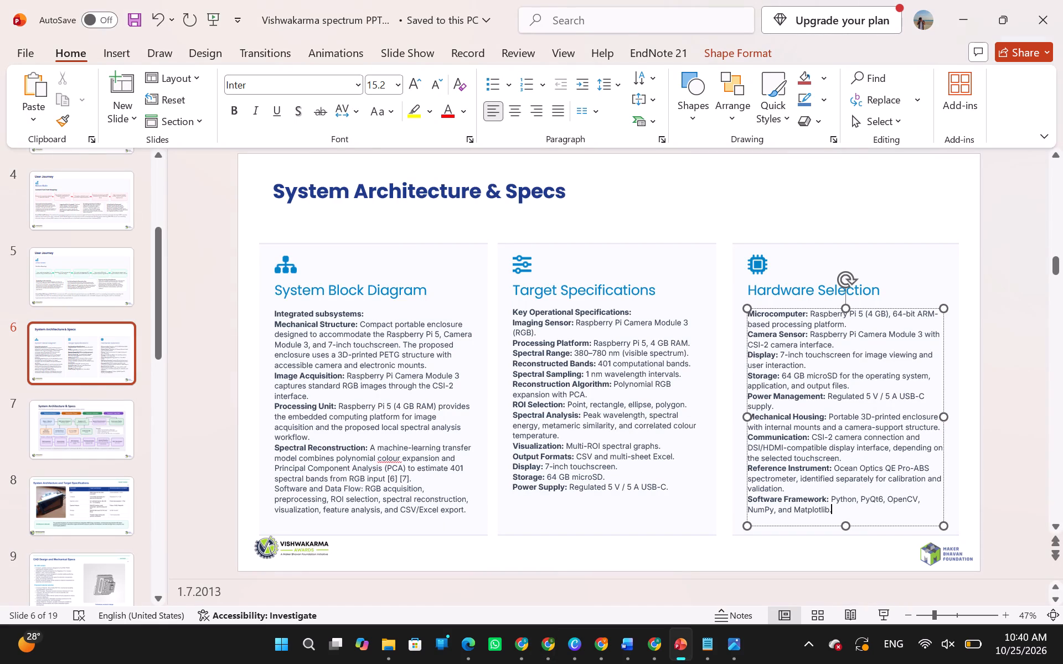
left_click(58, 430)
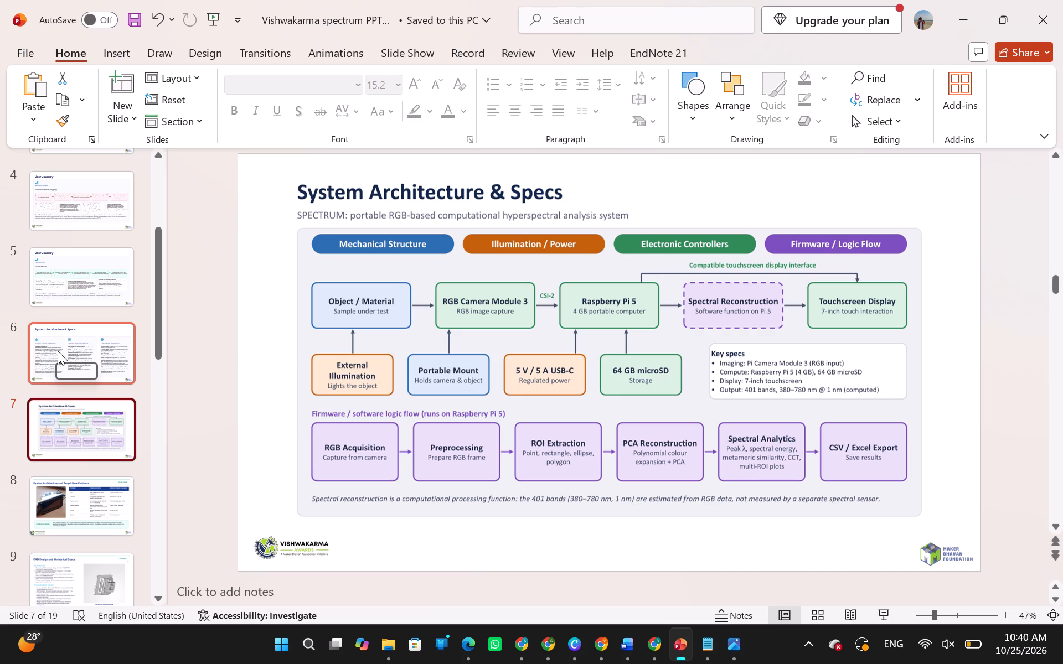
left_click(72, 362)
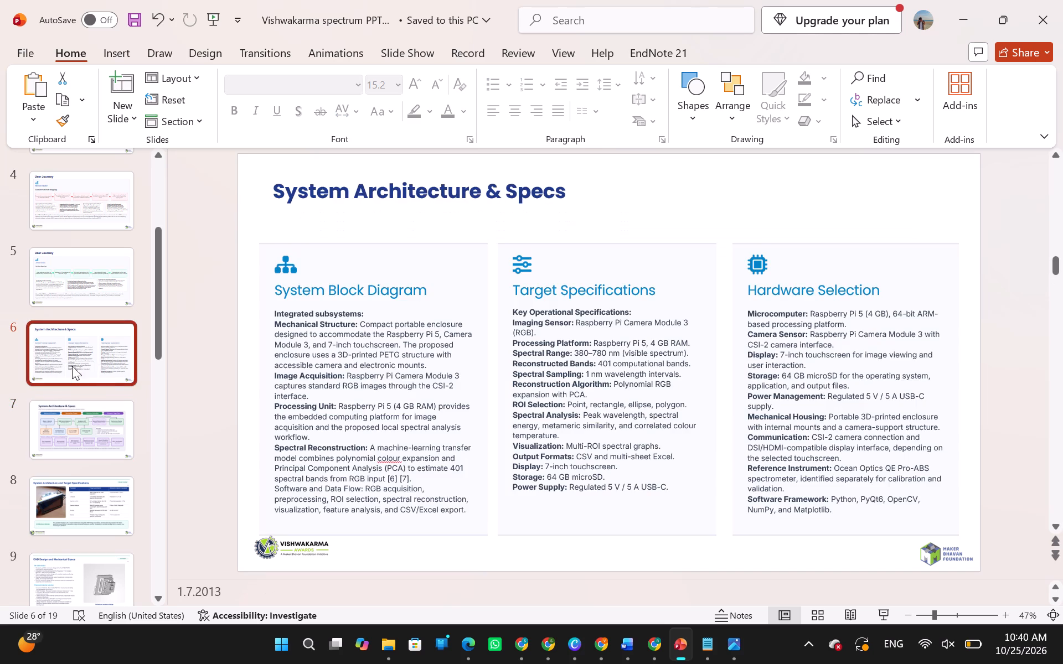
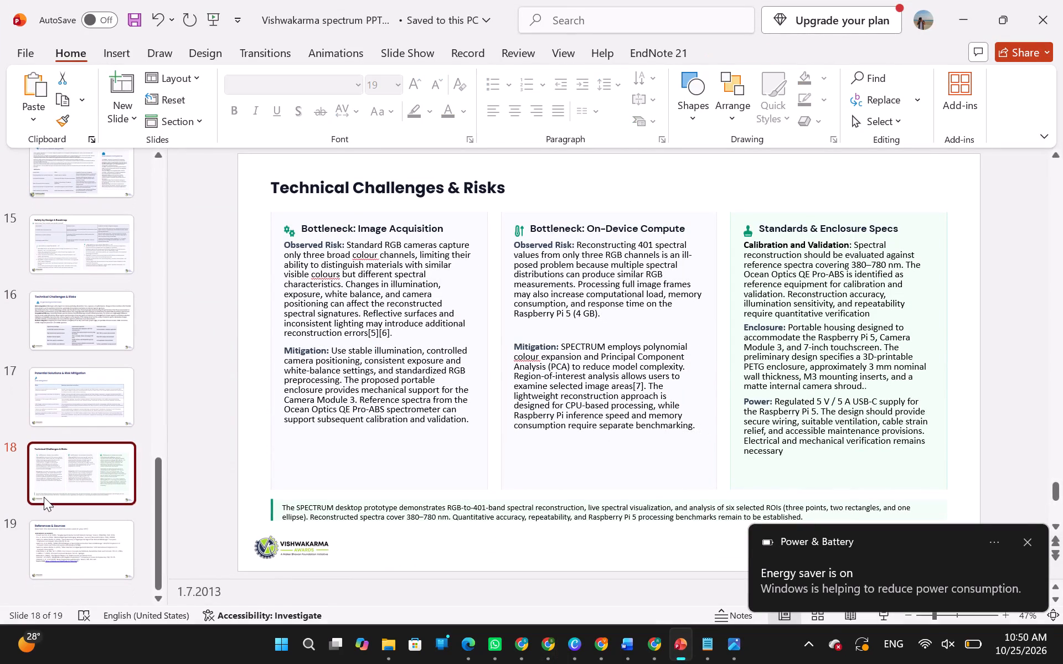
Open slide 19, References & Sources.
scroll(44, 497, "down", 2)
left_click(66, 520)
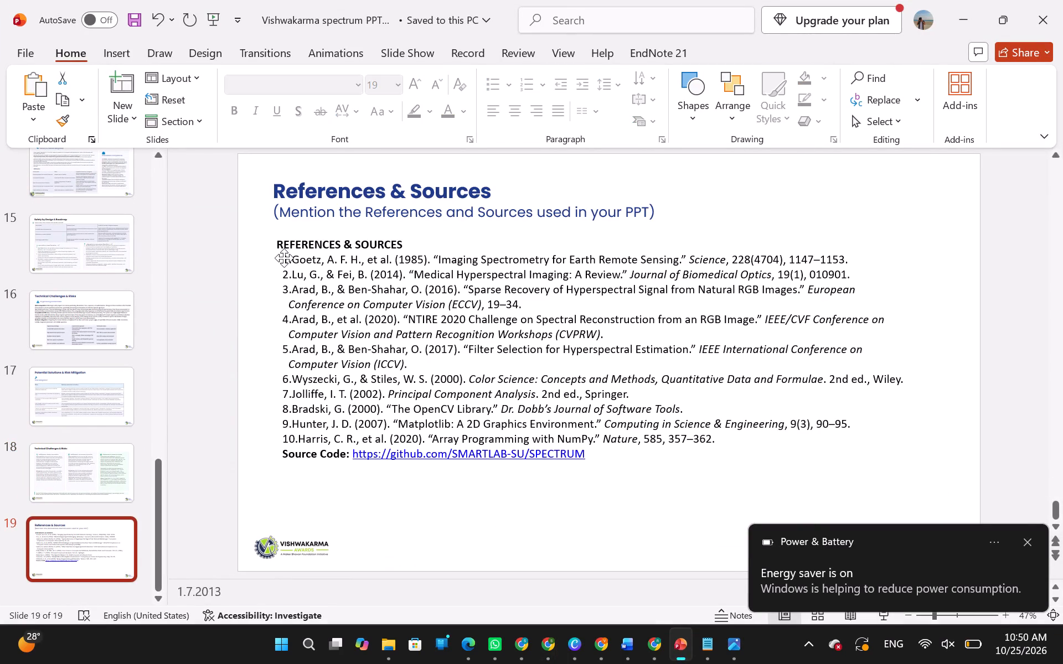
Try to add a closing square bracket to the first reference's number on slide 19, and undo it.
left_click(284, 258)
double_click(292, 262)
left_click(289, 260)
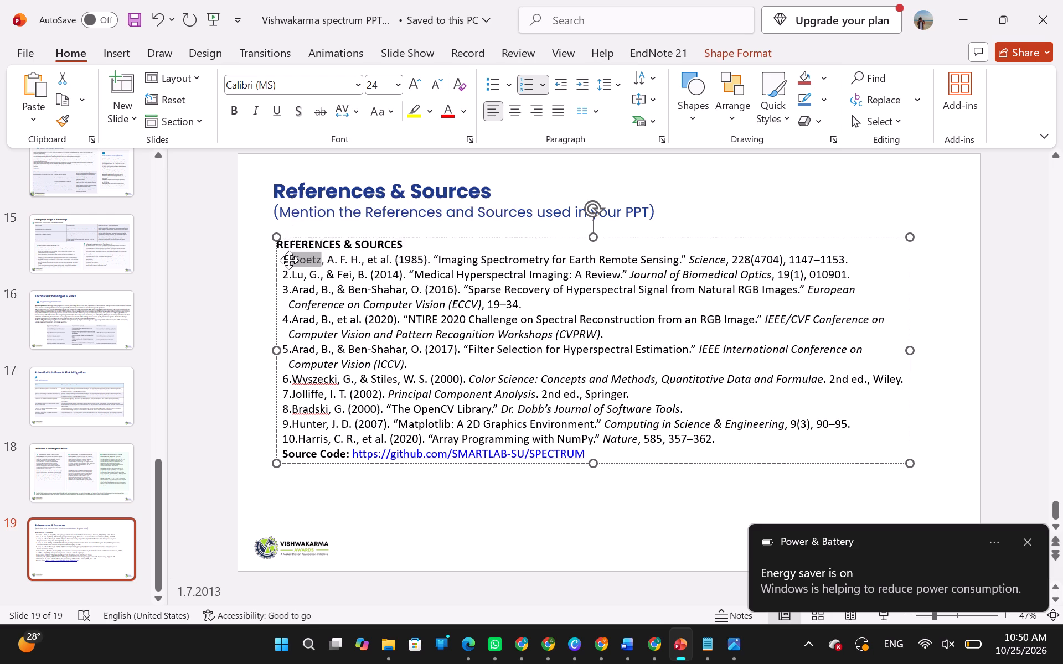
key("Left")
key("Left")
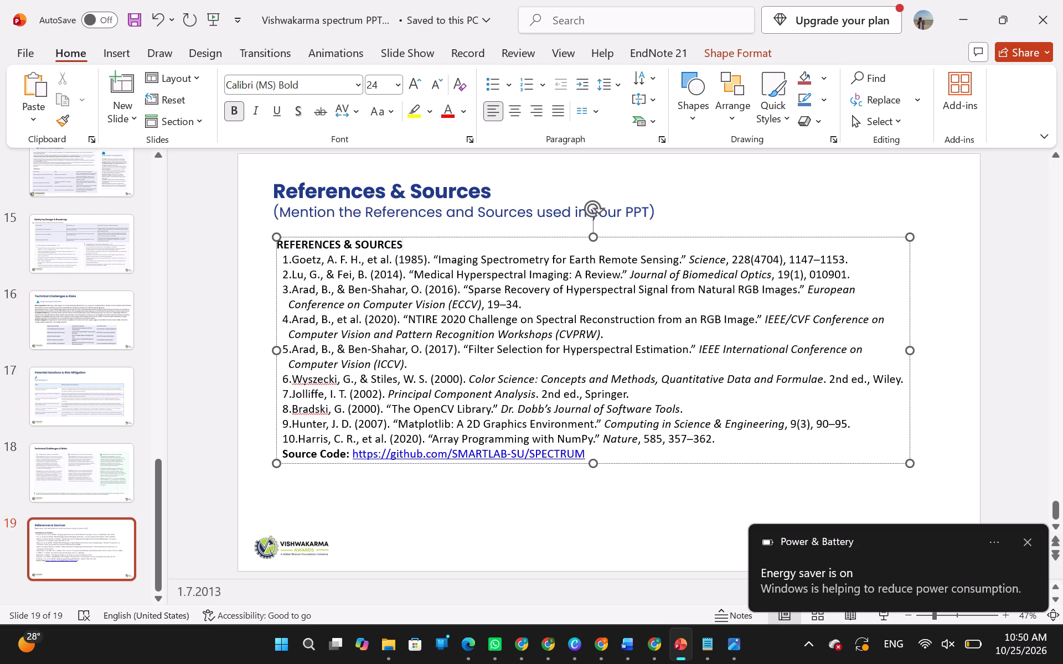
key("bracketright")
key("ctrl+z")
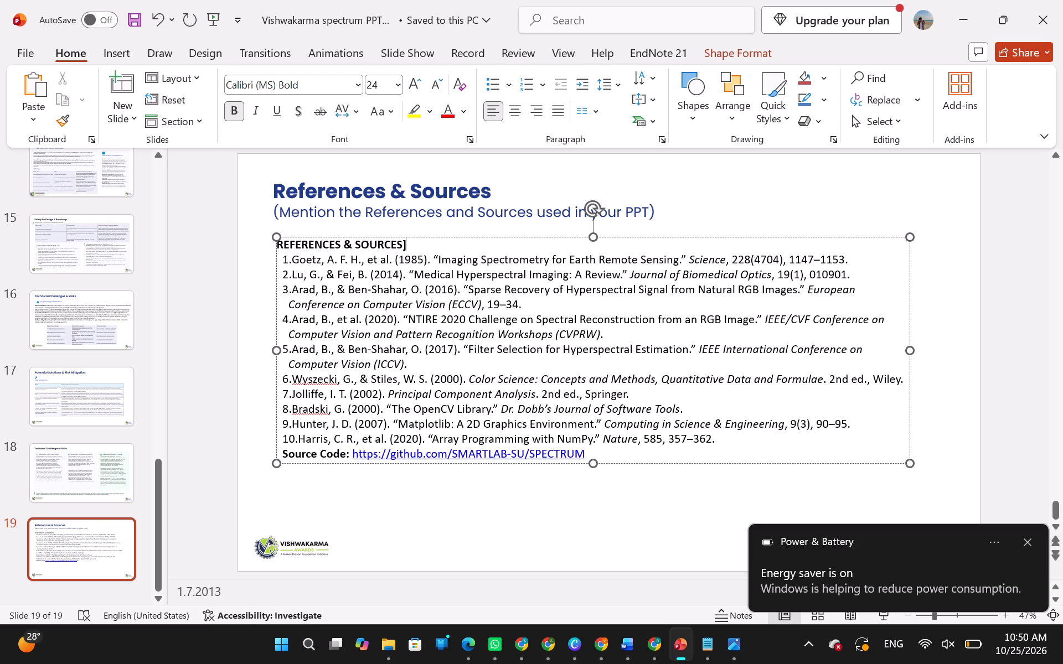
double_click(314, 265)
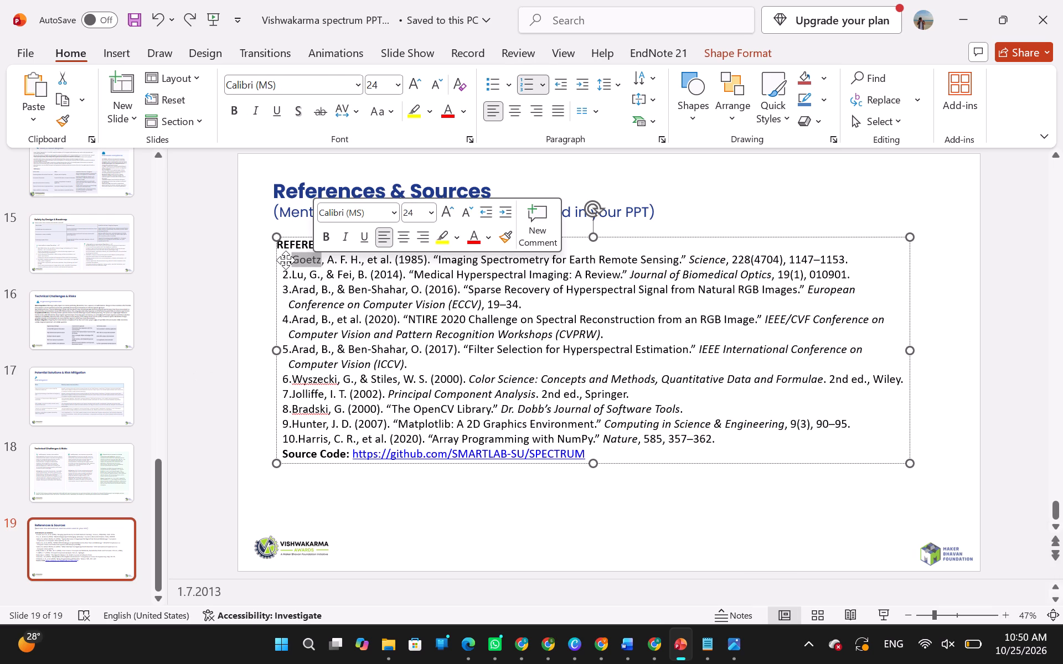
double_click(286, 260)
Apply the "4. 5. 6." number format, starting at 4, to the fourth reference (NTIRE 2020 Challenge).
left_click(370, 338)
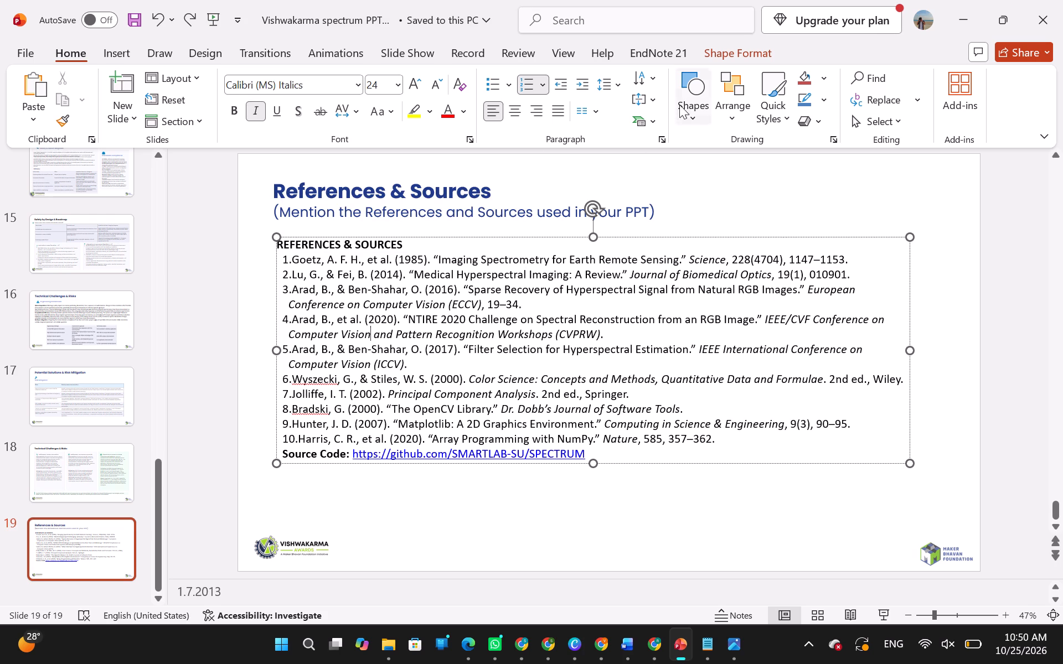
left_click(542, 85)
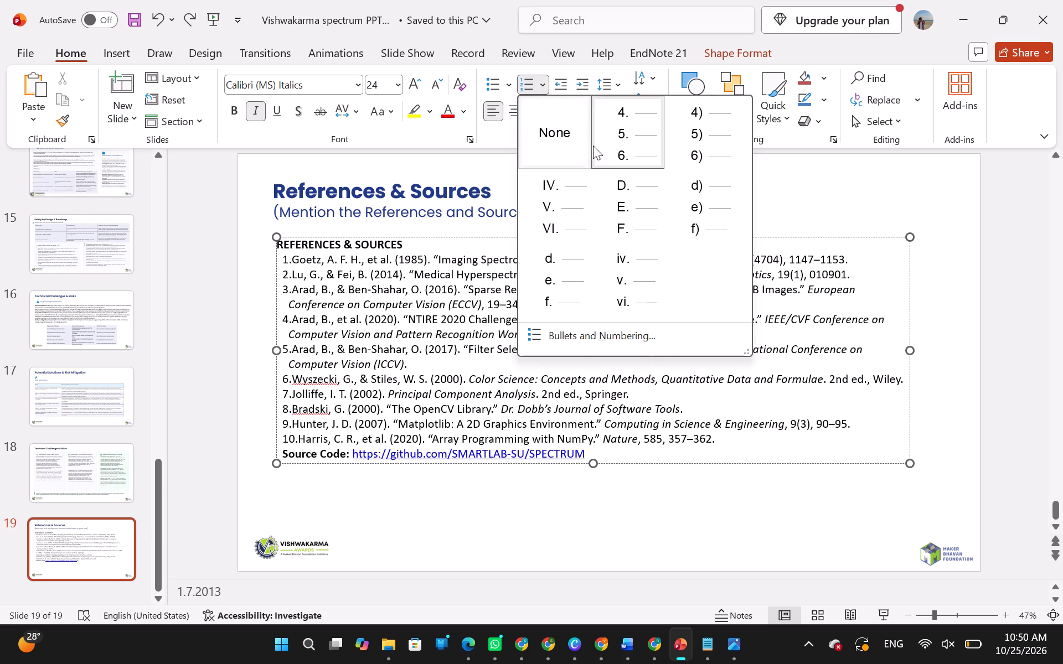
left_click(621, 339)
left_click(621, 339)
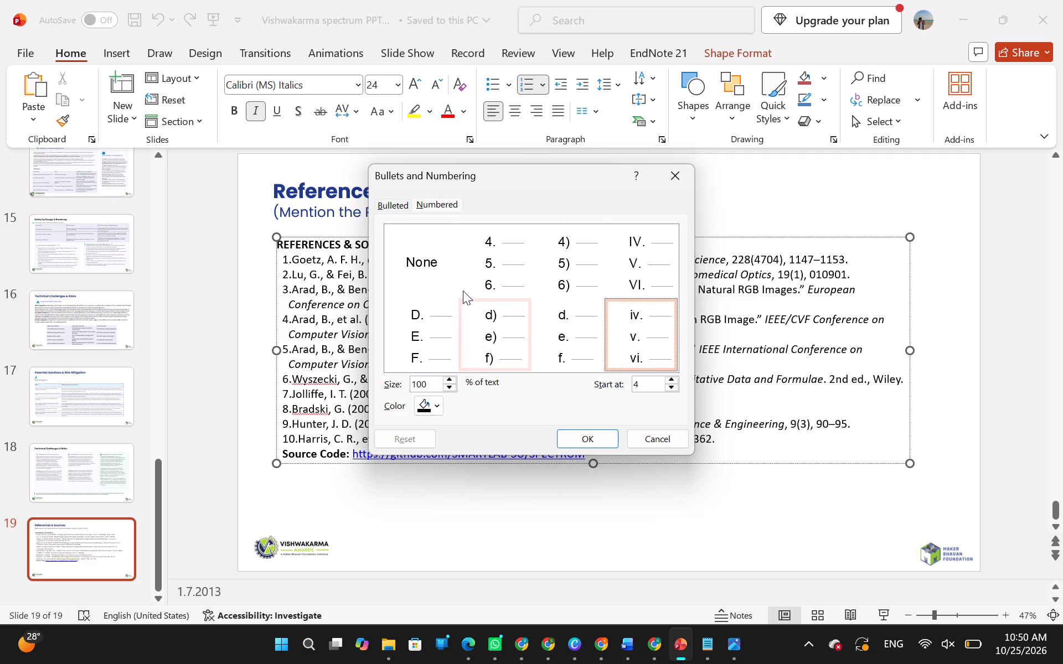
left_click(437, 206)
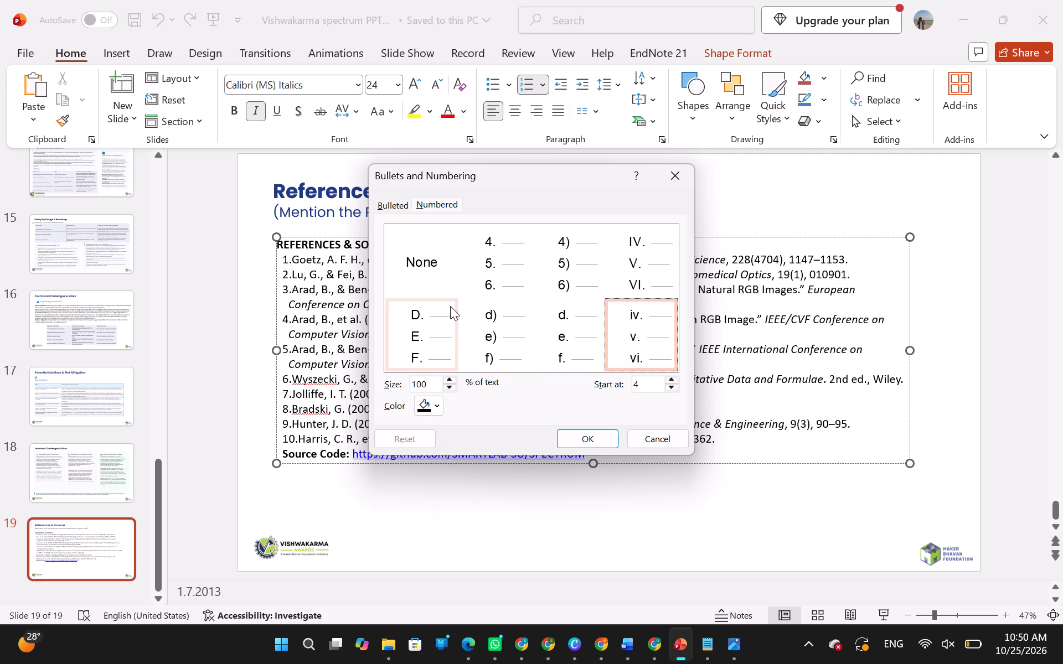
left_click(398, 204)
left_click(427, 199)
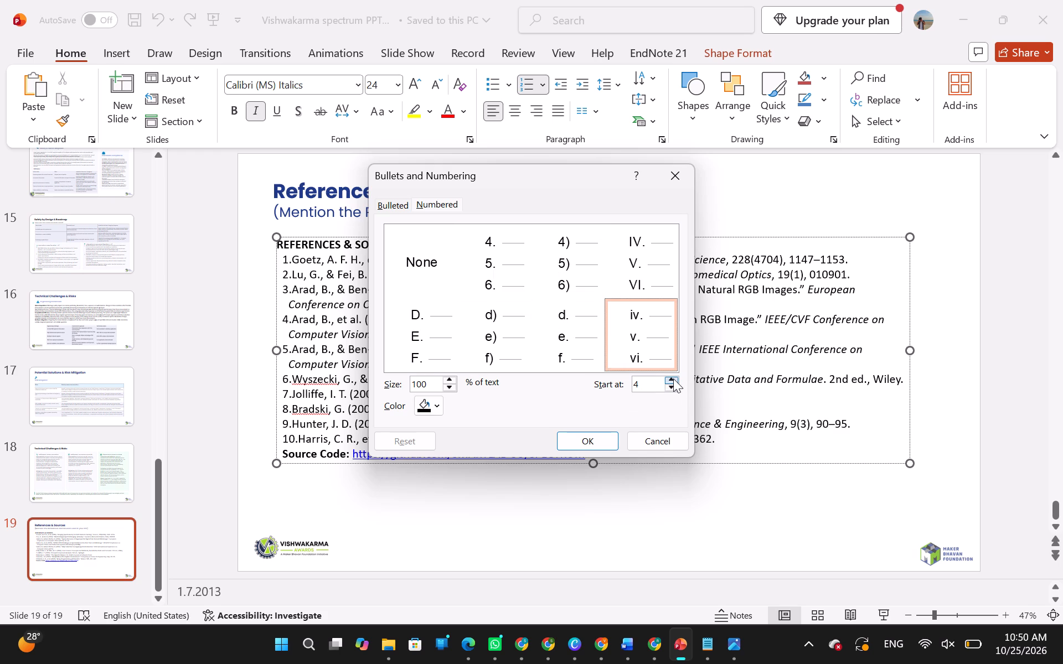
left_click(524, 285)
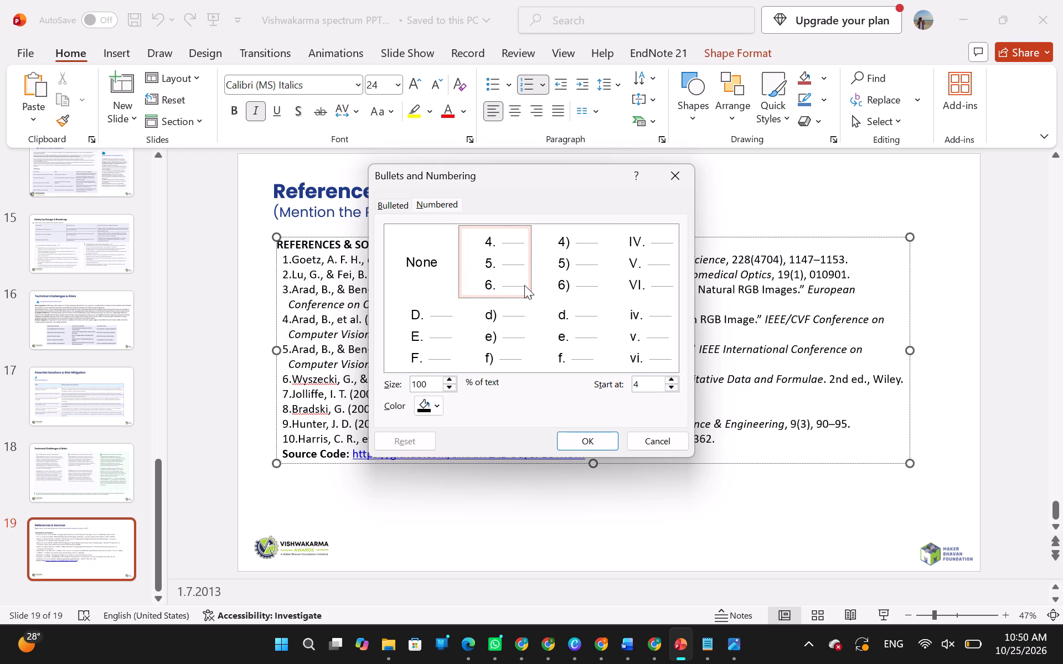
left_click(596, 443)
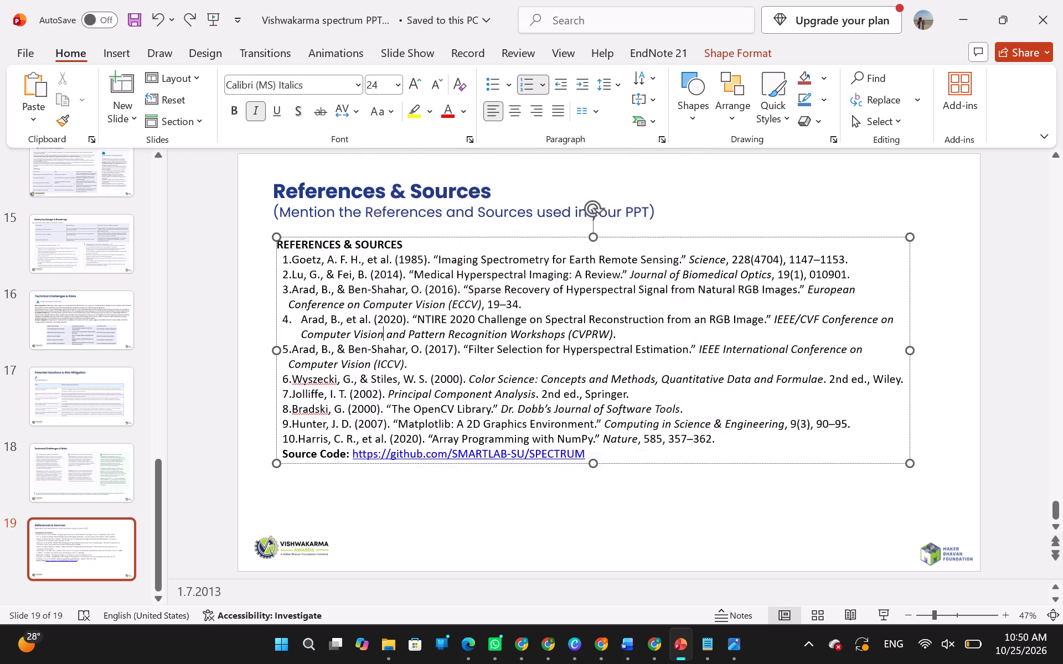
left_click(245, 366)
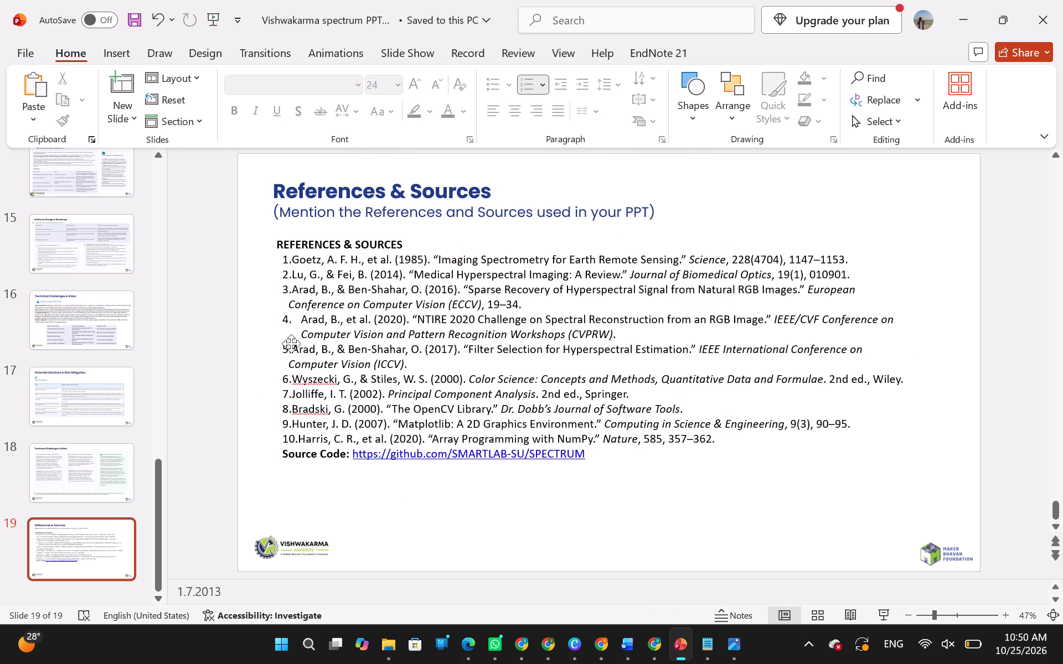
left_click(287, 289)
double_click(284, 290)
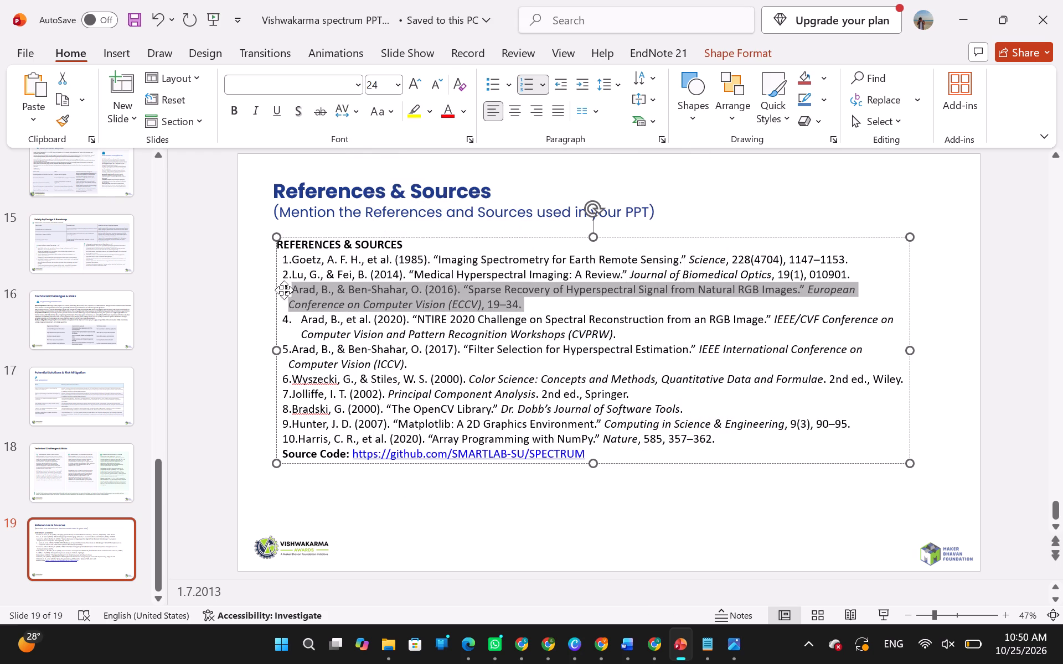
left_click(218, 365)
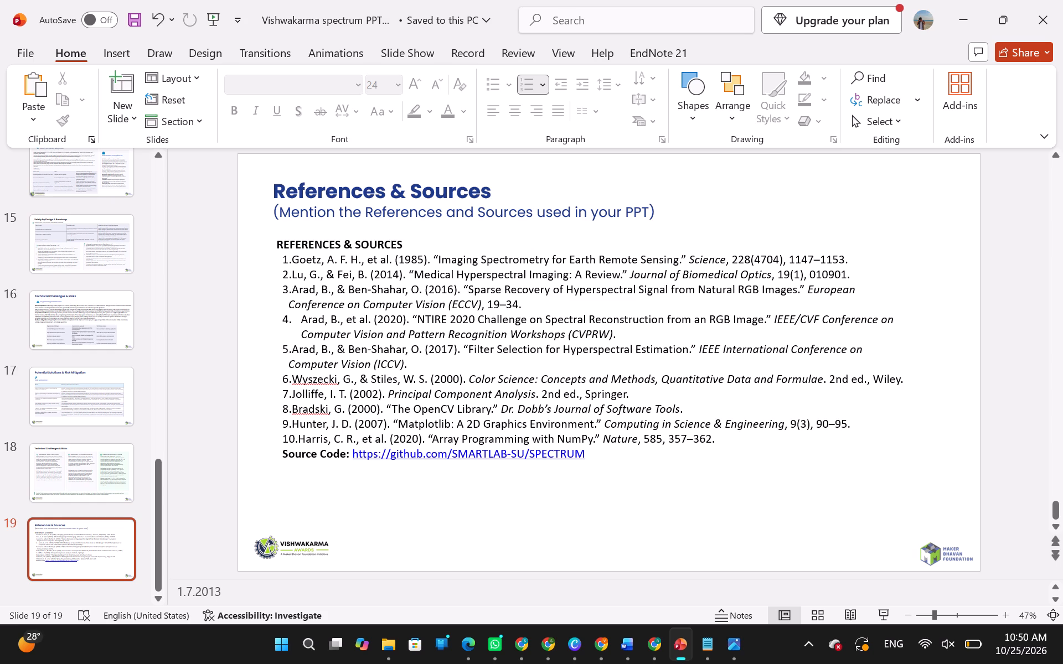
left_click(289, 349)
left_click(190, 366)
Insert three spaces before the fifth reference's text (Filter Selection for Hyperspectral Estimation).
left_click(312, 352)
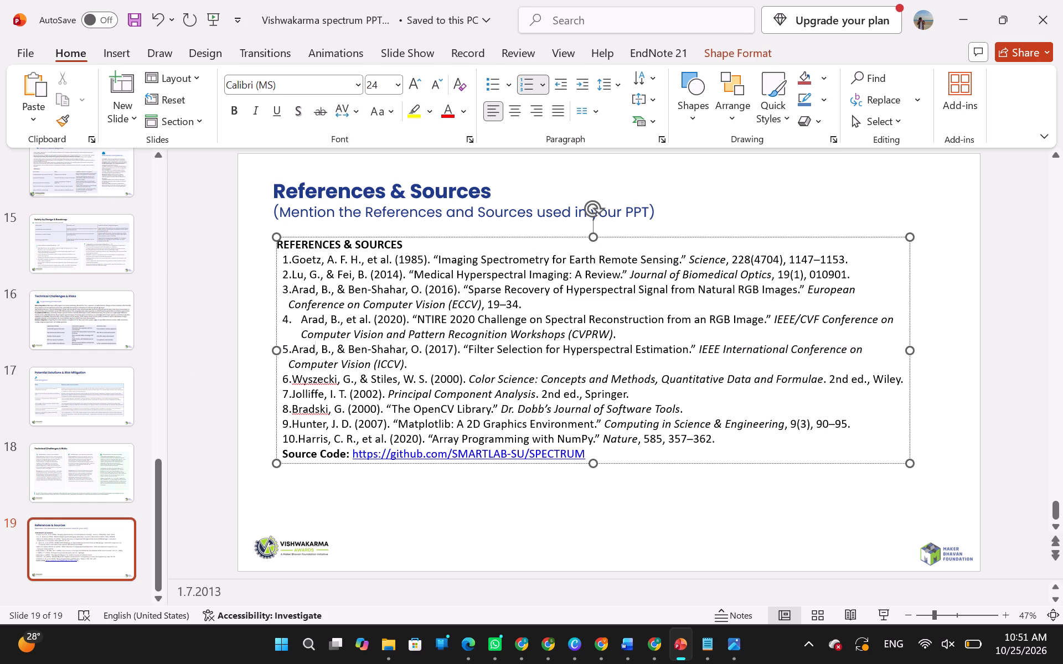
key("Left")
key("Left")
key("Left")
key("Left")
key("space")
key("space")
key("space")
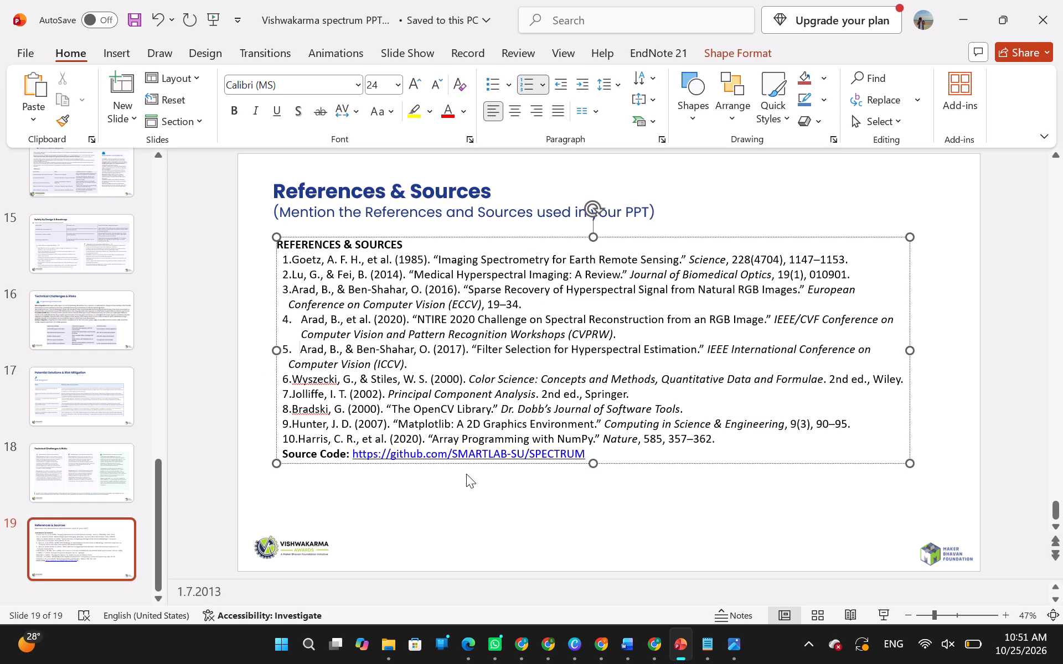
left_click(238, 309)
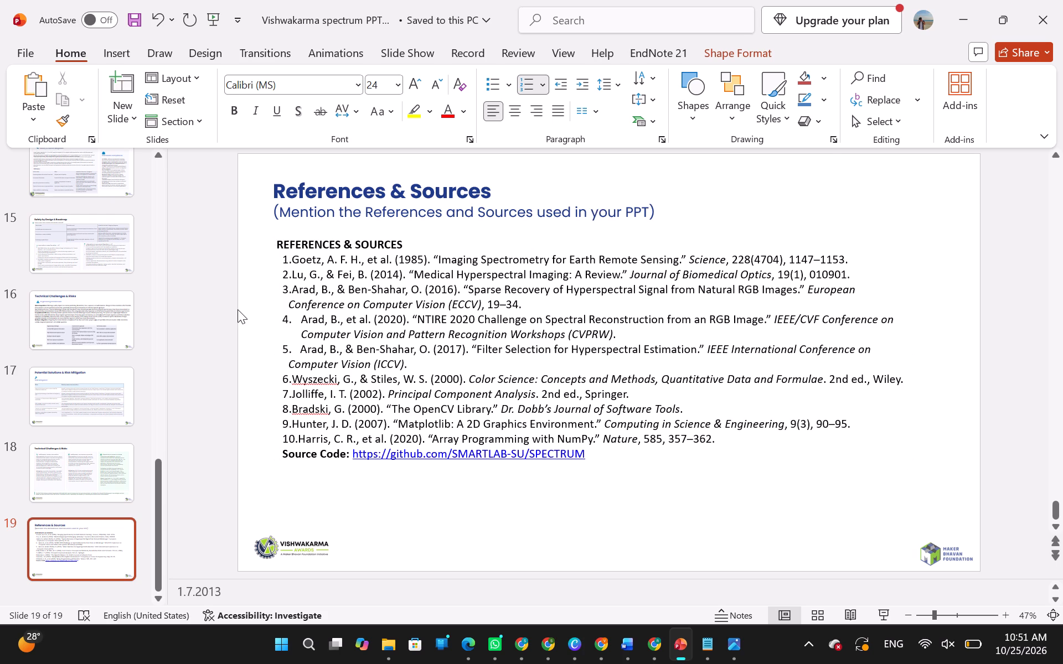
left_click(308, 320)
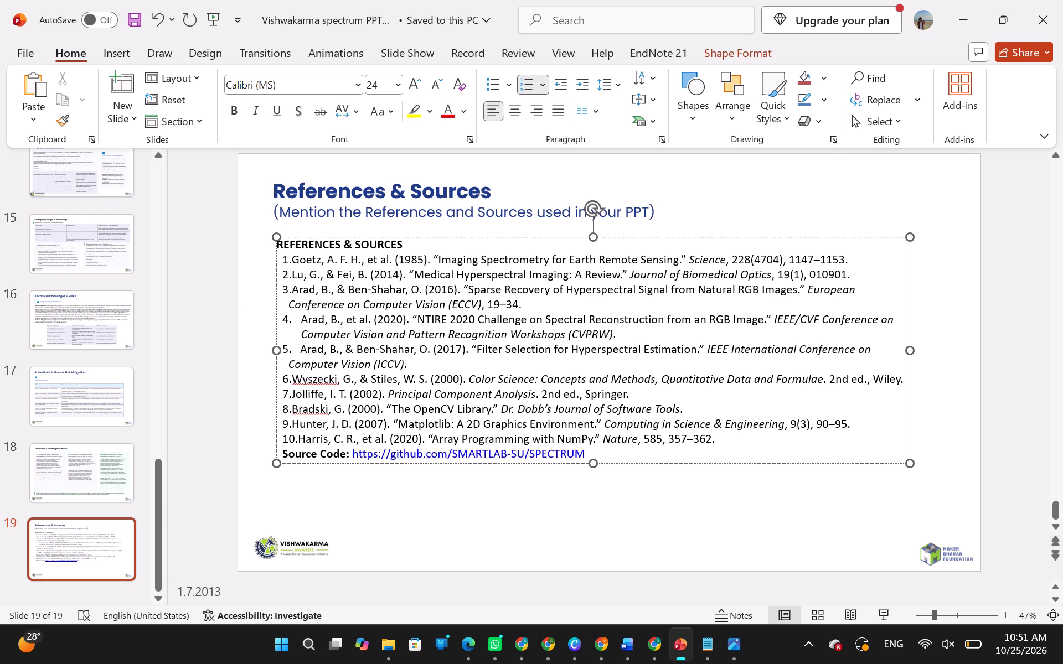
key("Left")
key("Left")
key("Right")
Apply automatic numbering to all the reference entries, including the Source Code line at the end.
left_click_drag(607, 452, 314, 273)
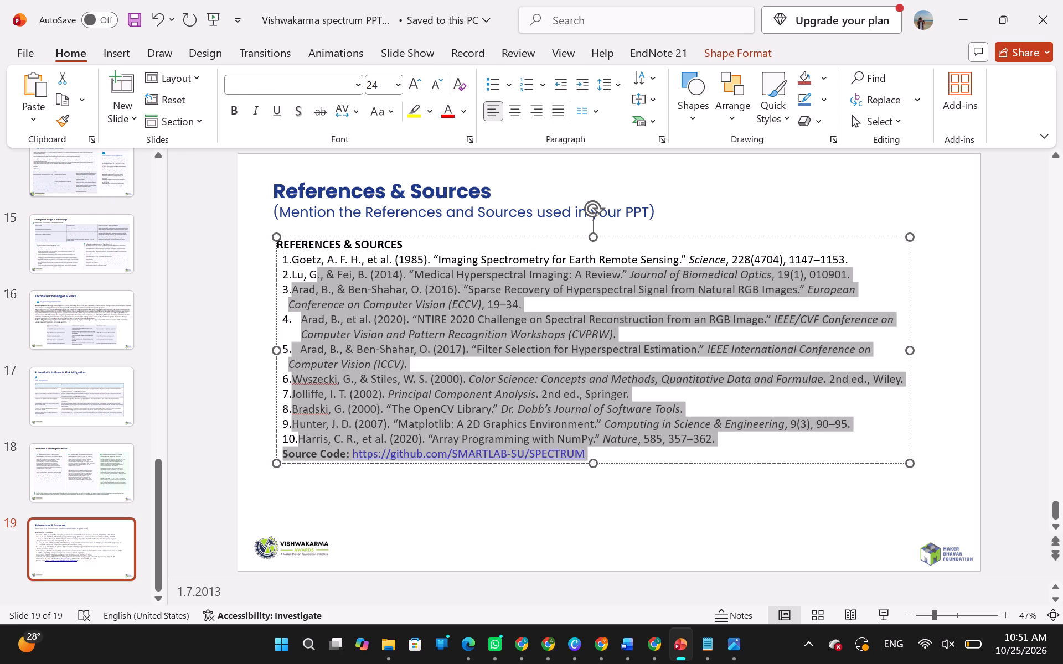
left_click_drag(314, 273, 295, 258)
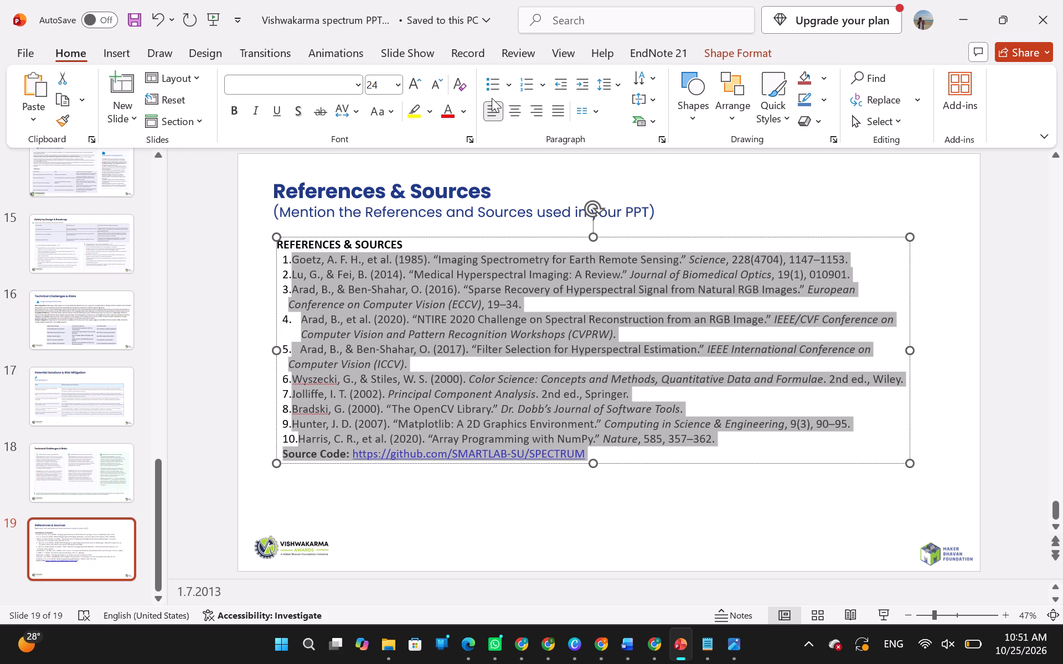
left_click(522, 81)
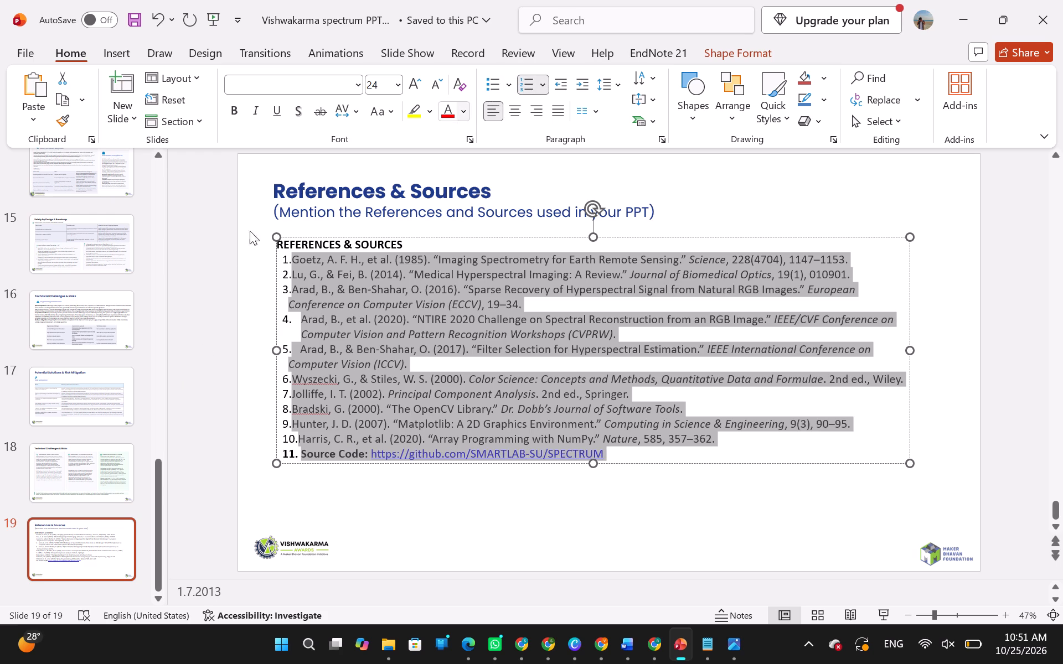
left_click(236, 396)
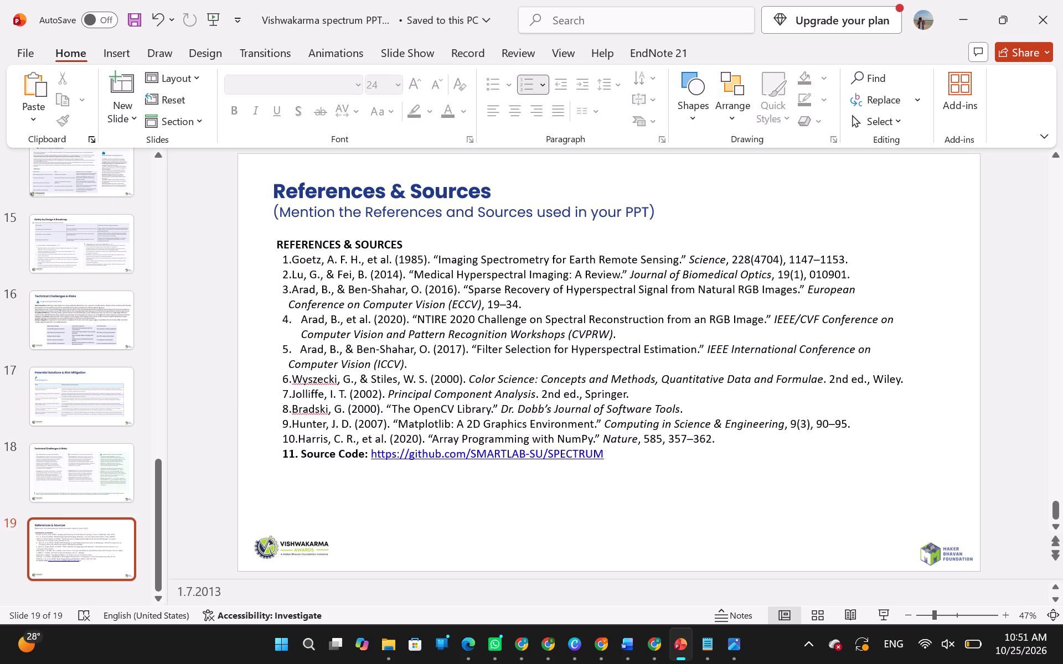
Remove the numbers from the fourth and fifth references on slide 19, reduce the fifth's leading spaces, and keep it on its own line.
left_click(303, 321)
key("BackSpace")
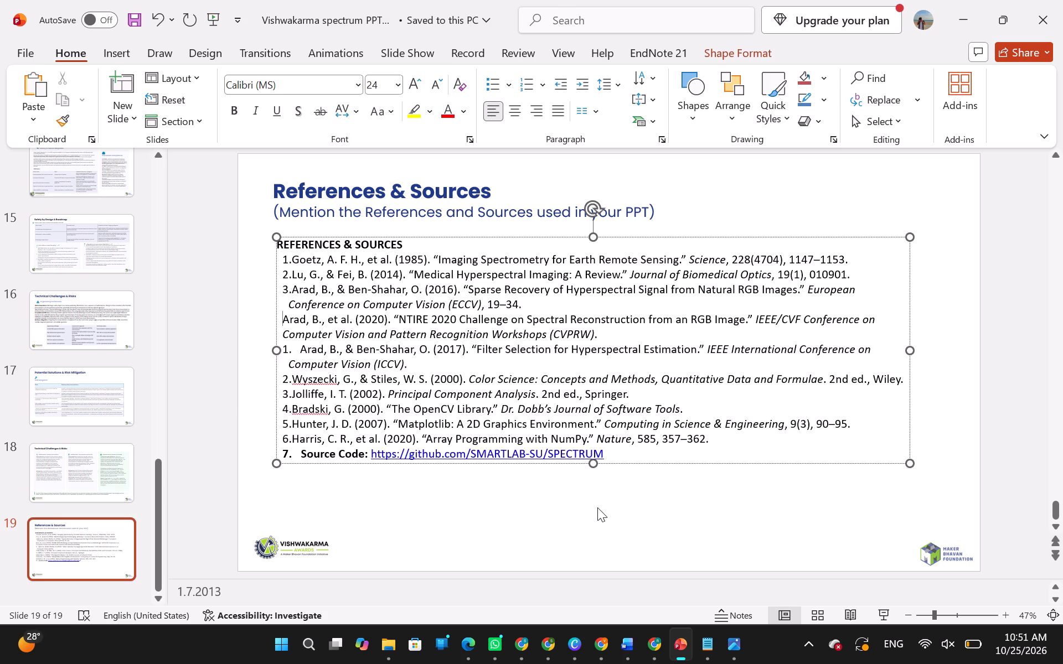
left_click(297, 345)
key("BackSpace")
key("BackSpace")
key("BackSpace")
key("BackSpace")
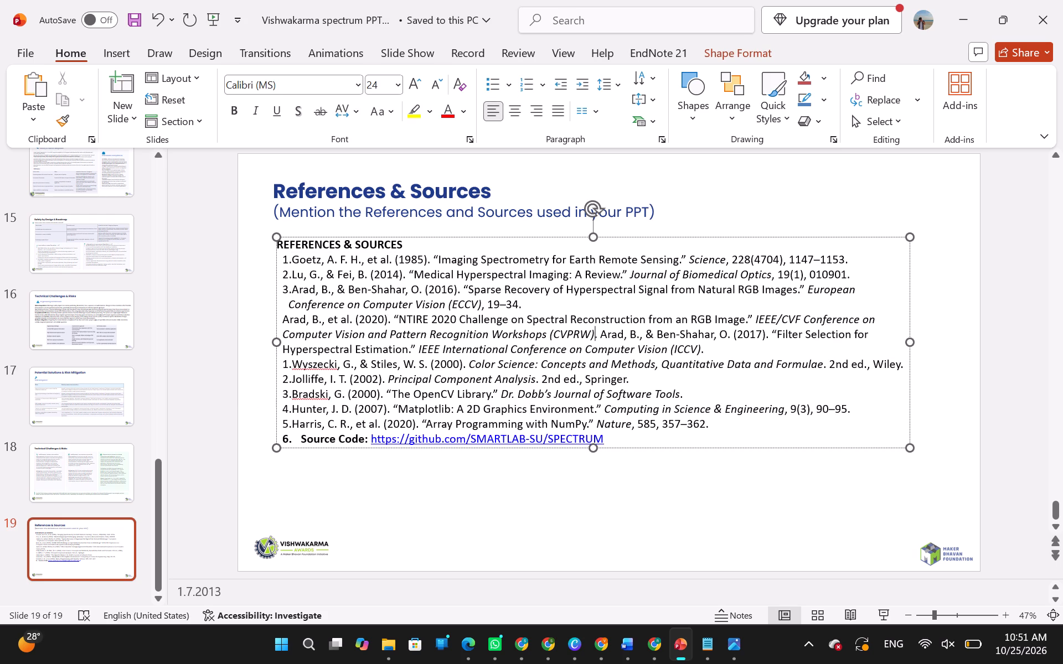
key("Return")
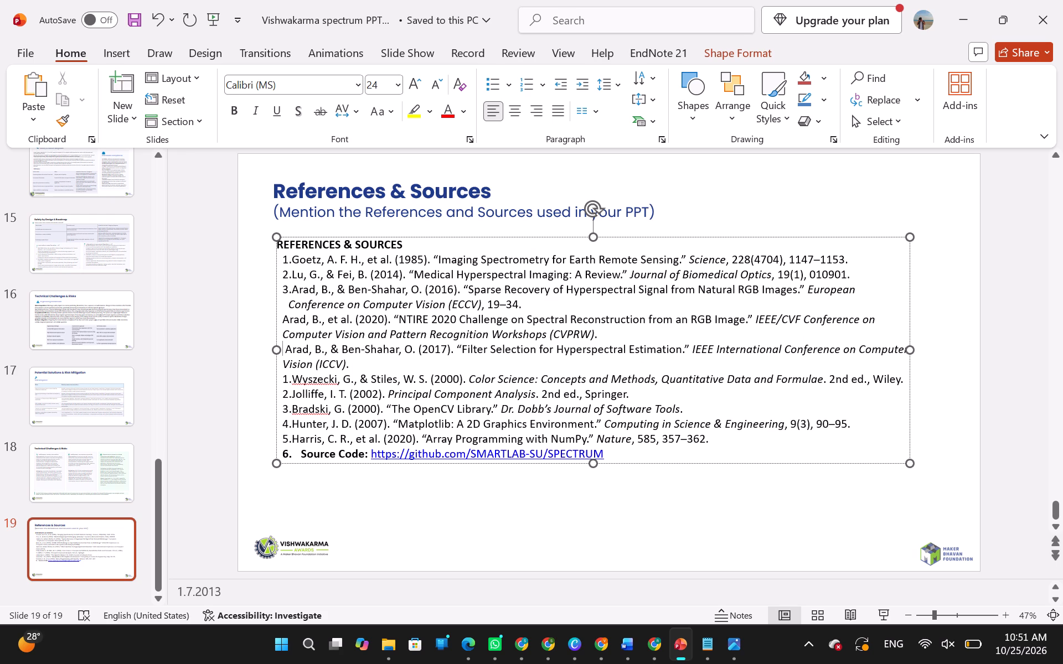
Remove the numbers from the sixth, seventh and eighth references (Color Science, Principal Component Analysis, The OpenCV Library).
left_click(296, 376)
key("BackSpace")
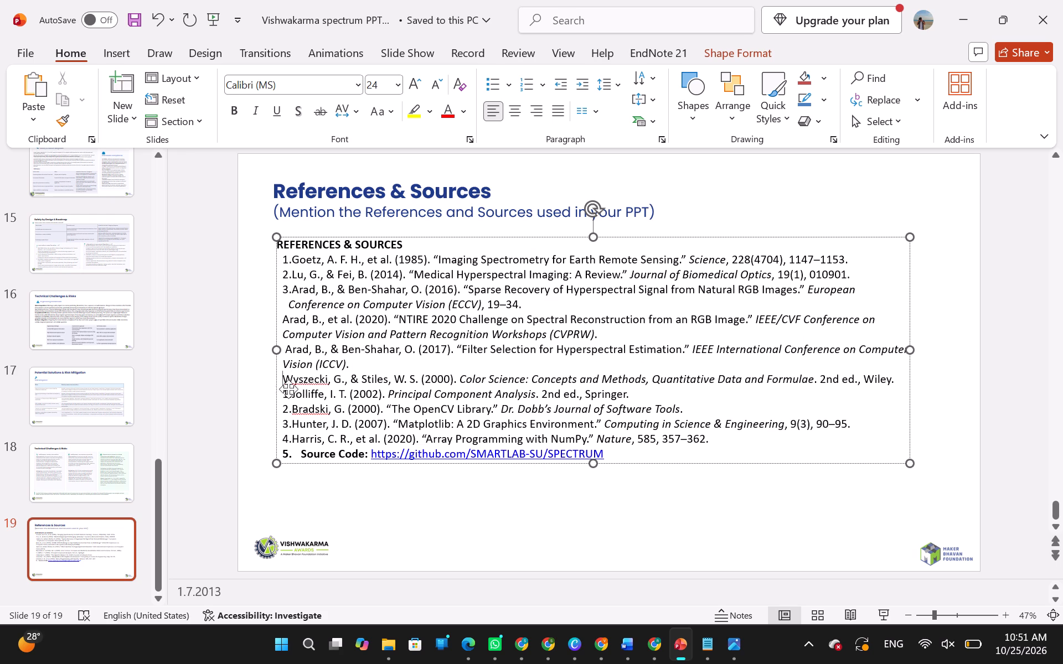
left_click(291, 396)
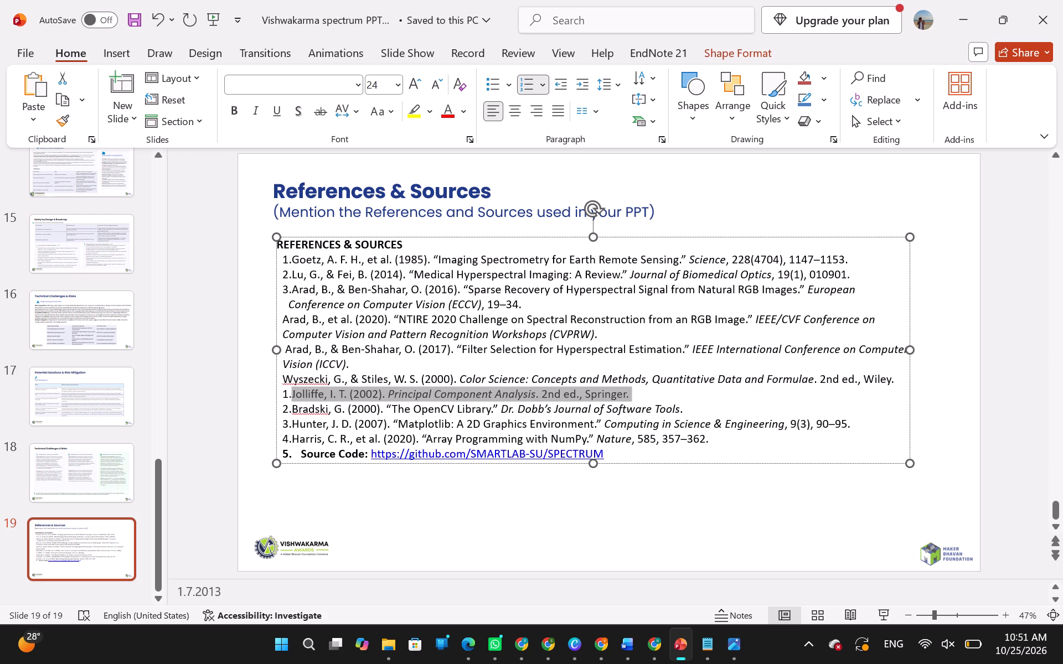
left_click(598, 407)
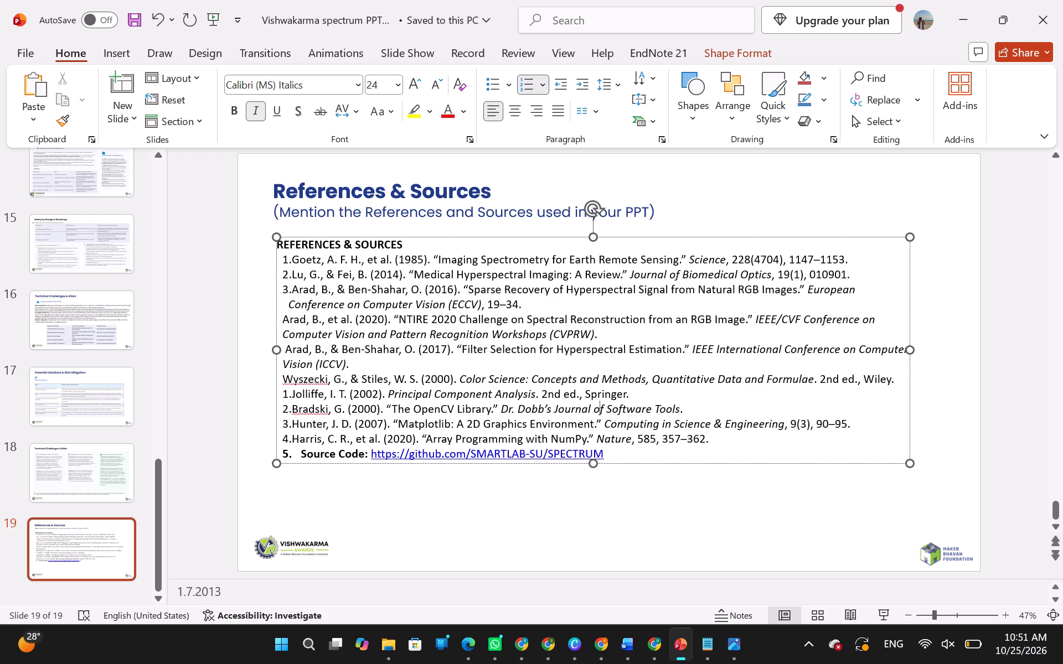
left_click(292, 393)
key("BackSpace")
left_click(290, 409)
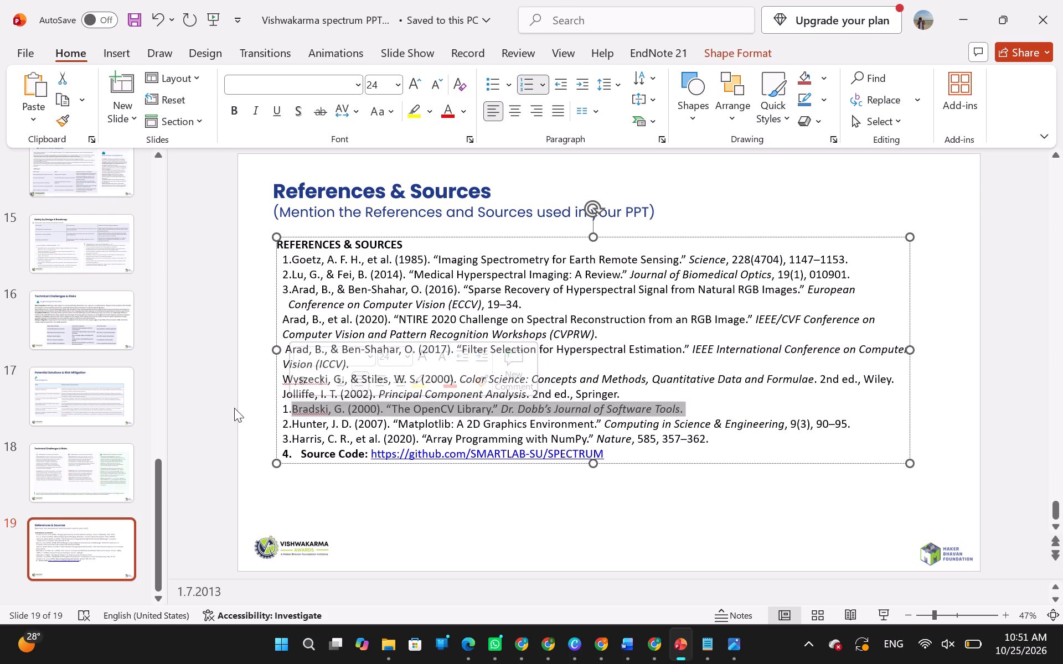
left_click(288, 418)
left_click(287, 422)
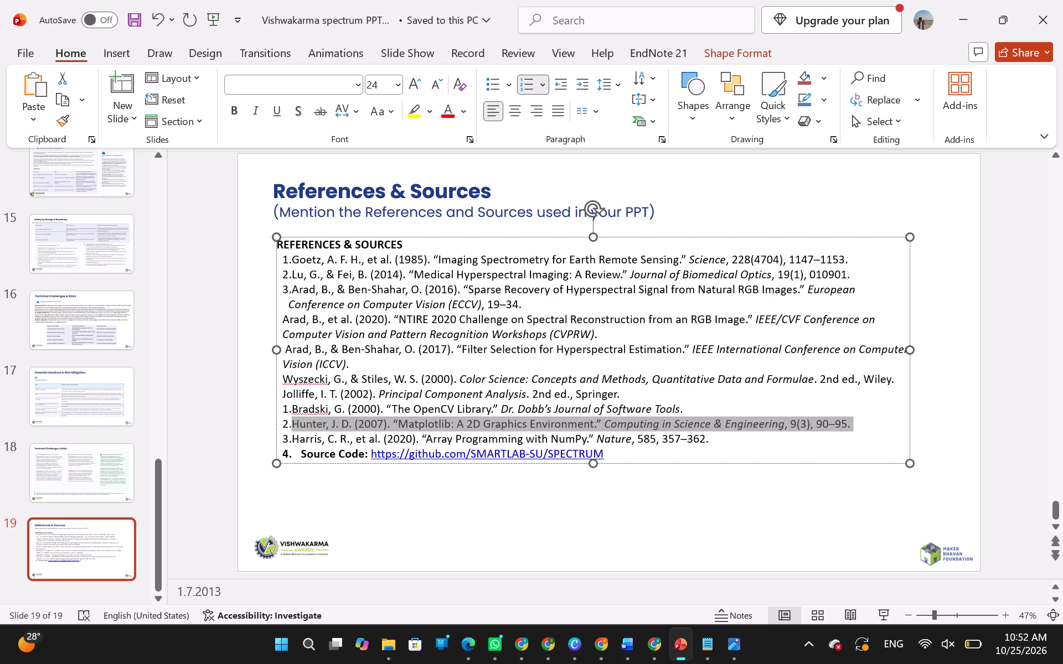
left_click(279, 409)
key("BackSpace")
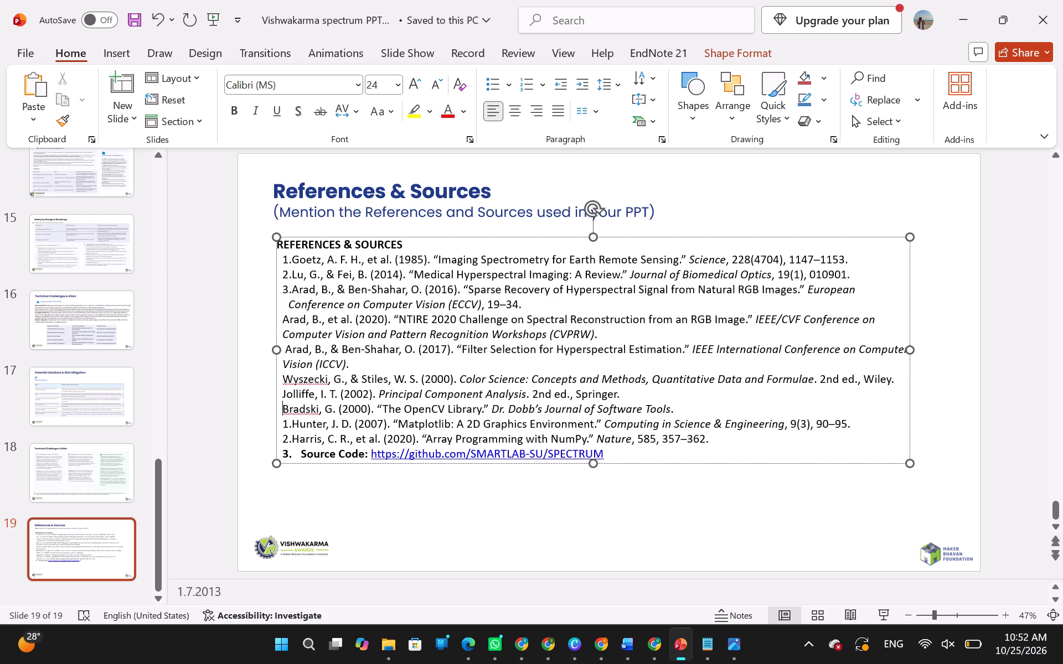
Remove the numbers from the Matplotlib and NumPy references and from the Source Code line.
key("Down")
key("BackSpace")
key("Down")
key("BackSpace")
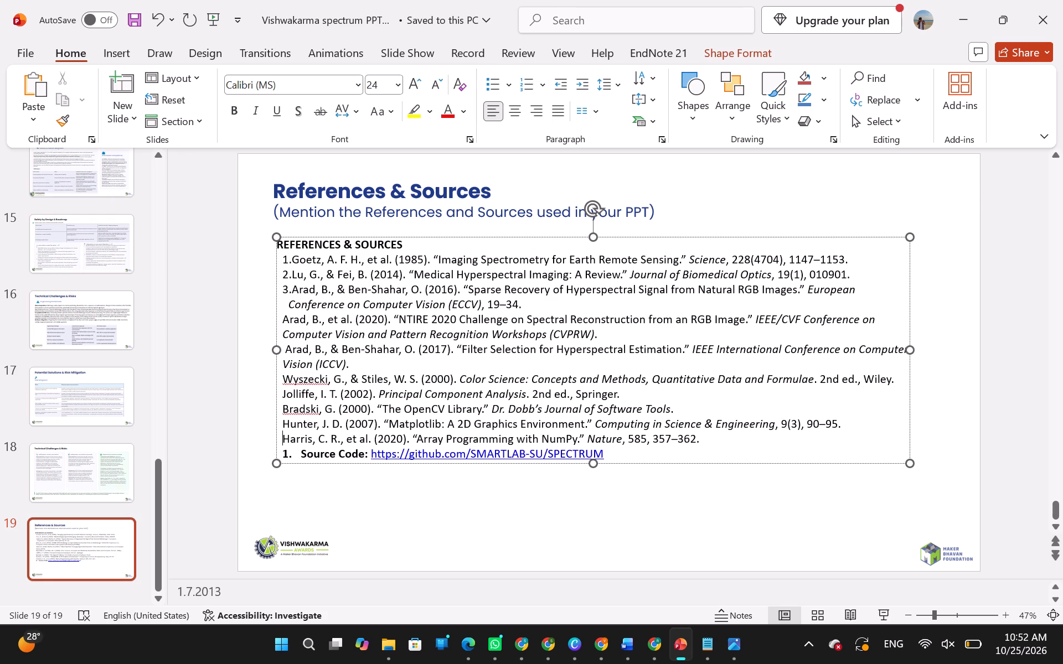
key("Down")
key("BackSpace")
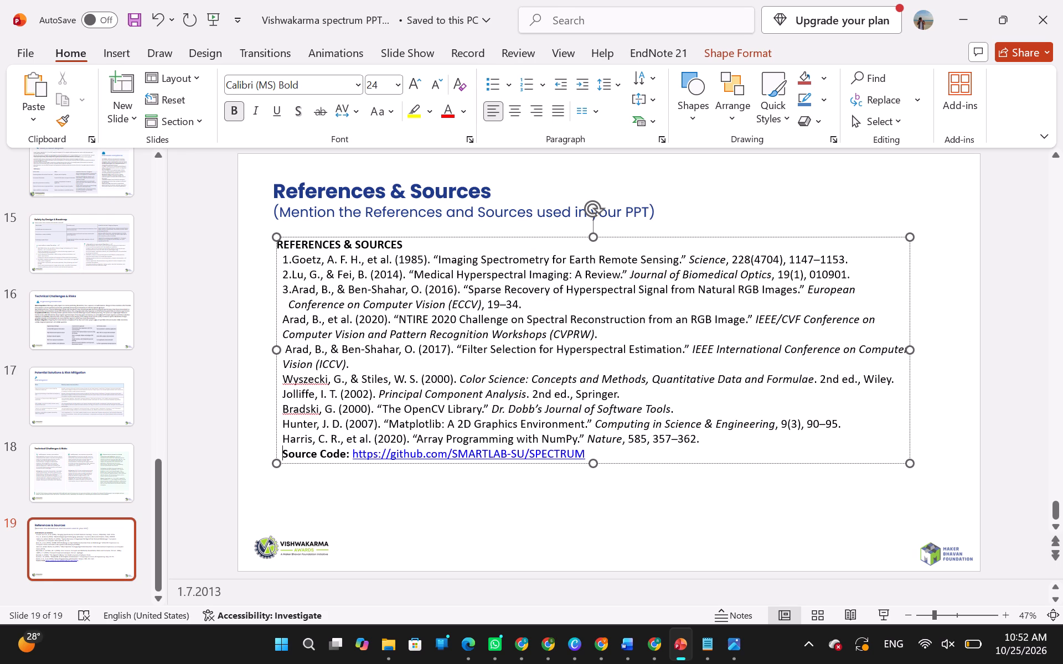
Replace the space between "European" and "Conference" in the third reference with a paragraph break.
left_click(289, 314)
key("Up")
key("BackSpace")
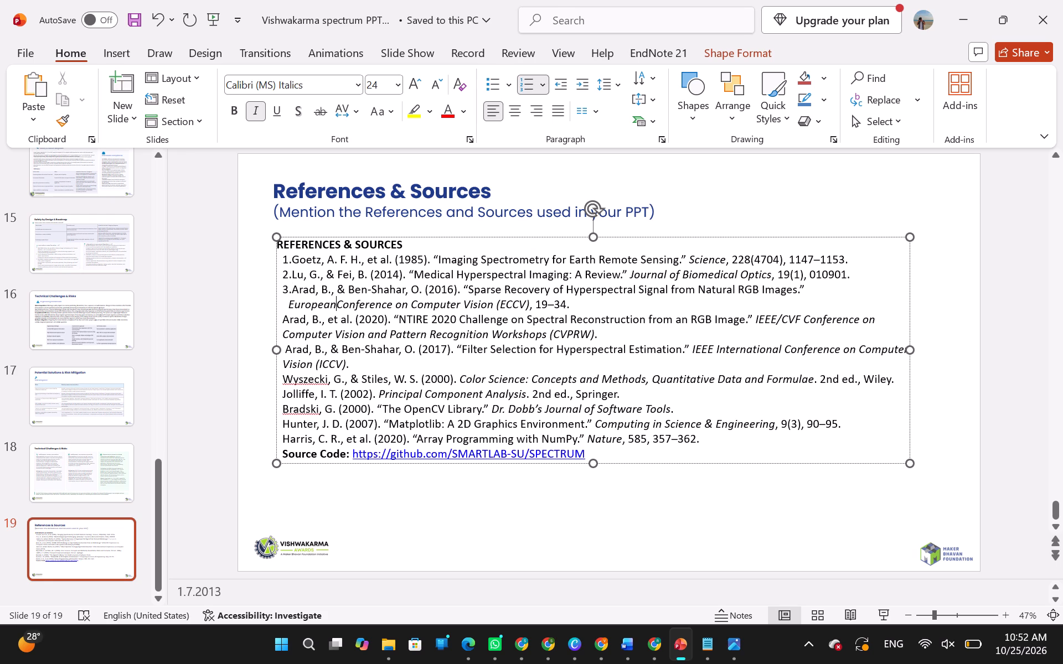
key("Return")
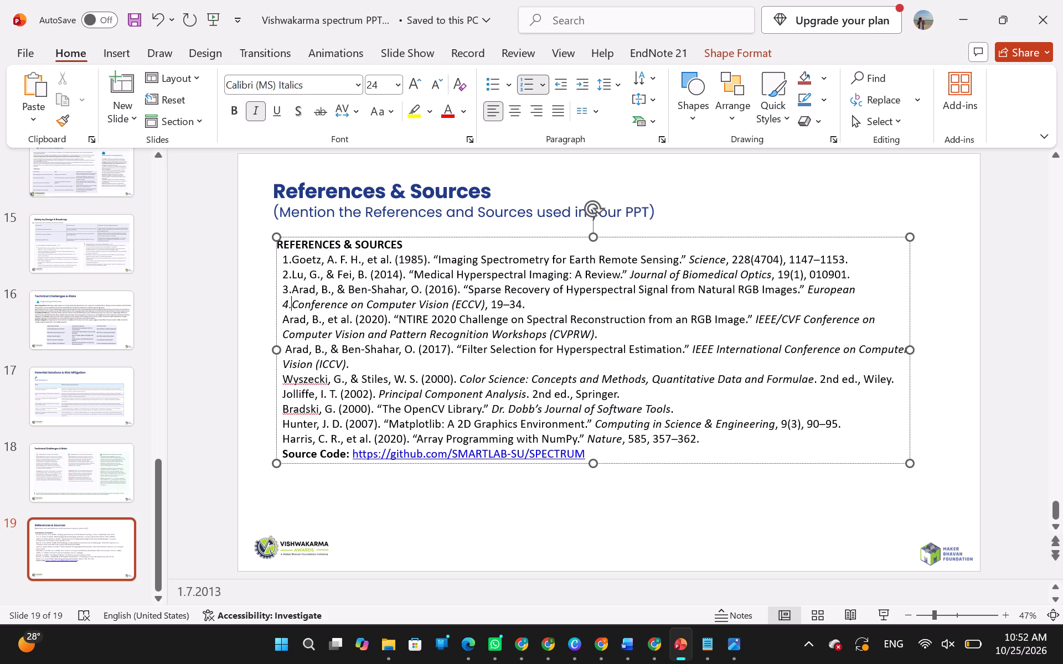
Remove the numbers from the third, second and first references, undoing any accidental deletion in the second reference's author name.
key("Up")
key("BackSpace")
key("Up")
key("BackSpace")
key("Up")
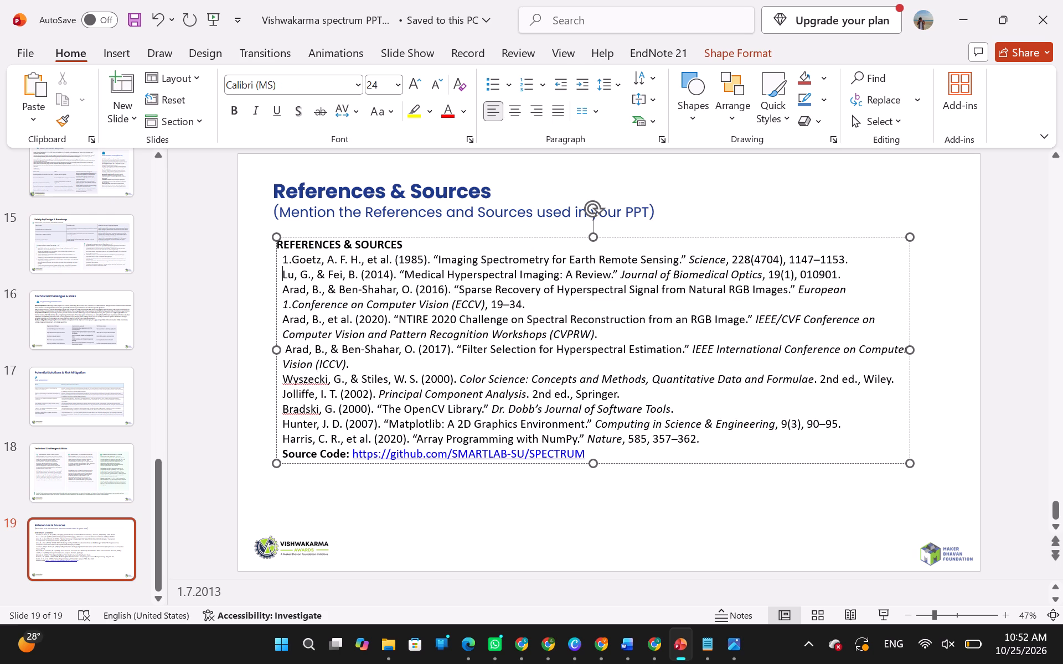
key("Down")
key("BackSpace")
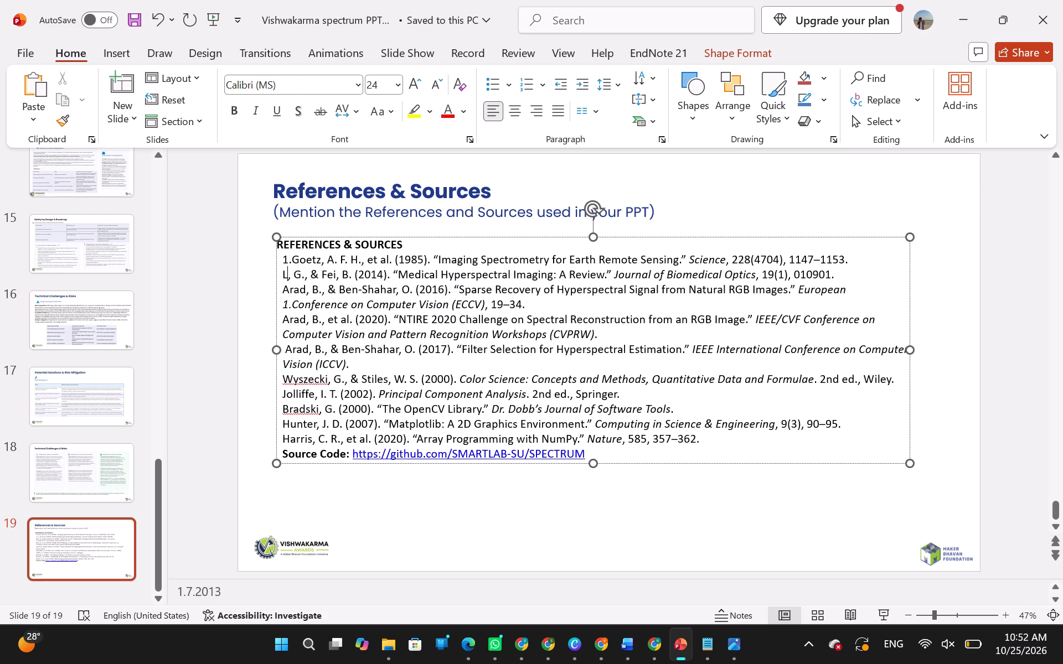
key("ctrl+z")
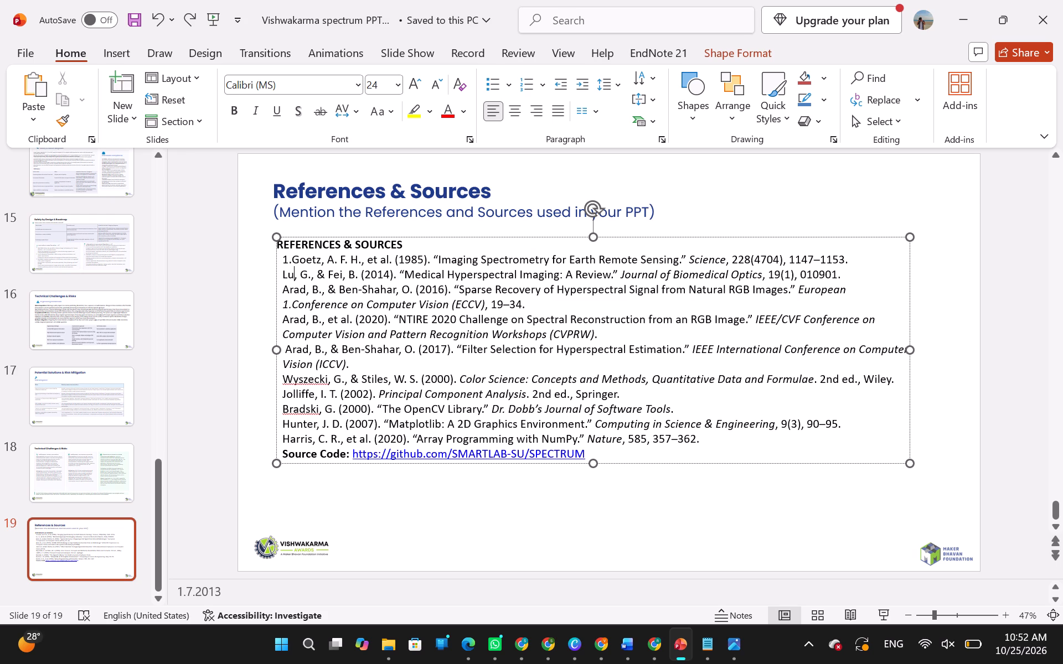
key("ctrl+z")
key("BackSpace")
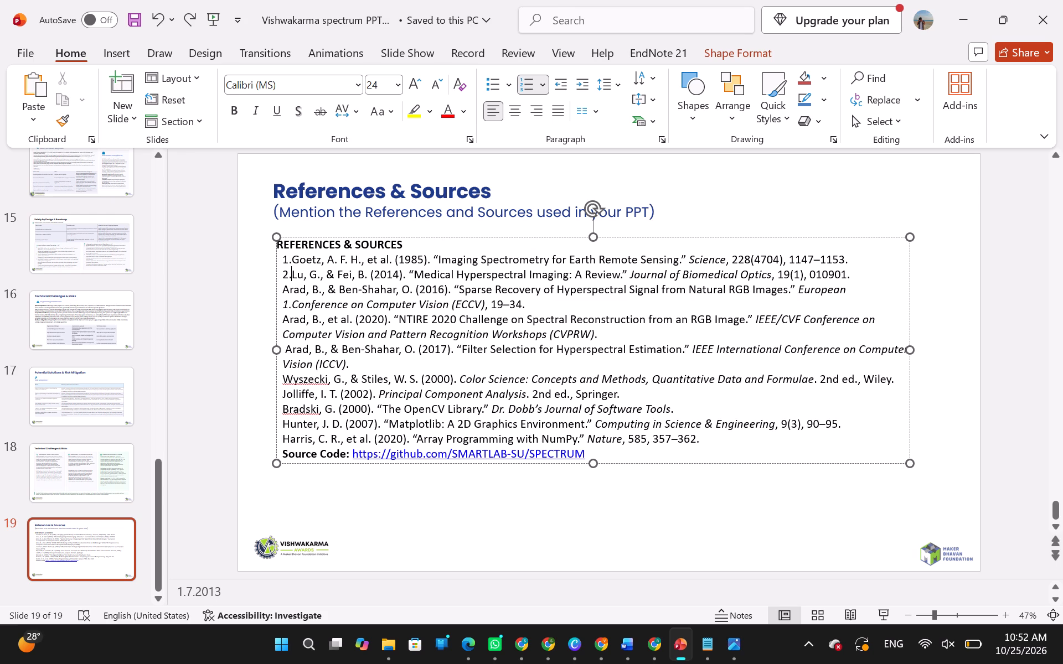
key("Up")
key("BackSpace")
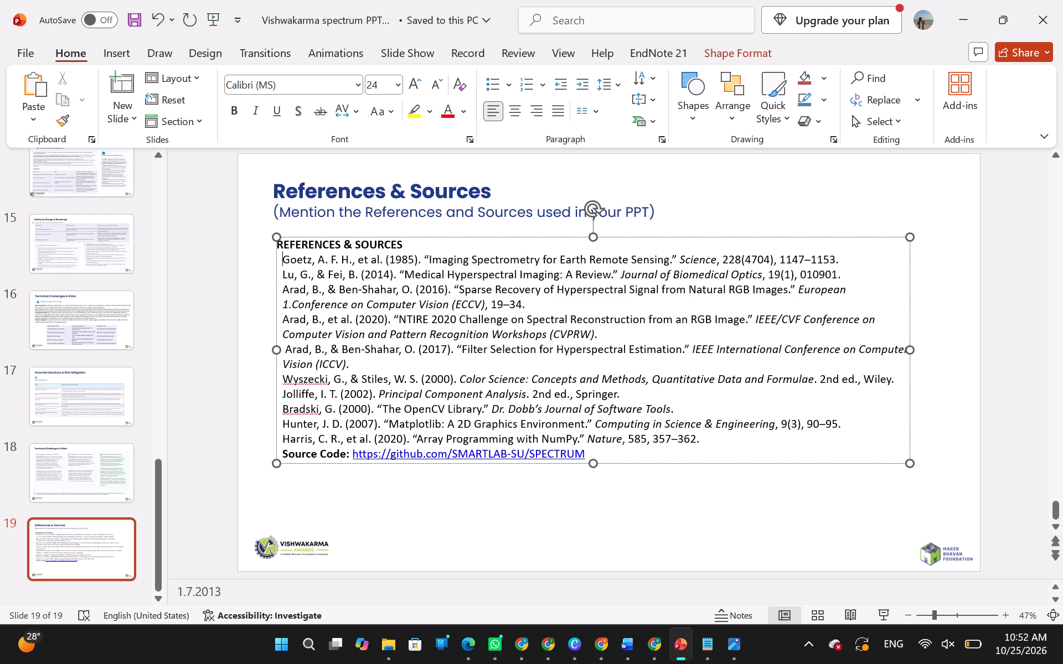
Remove the number from the third reference's split-off line, "Conference on Computer Vision (ECCV)".
key("Down")
key("Down")
key("Down")
key("BackSpace")
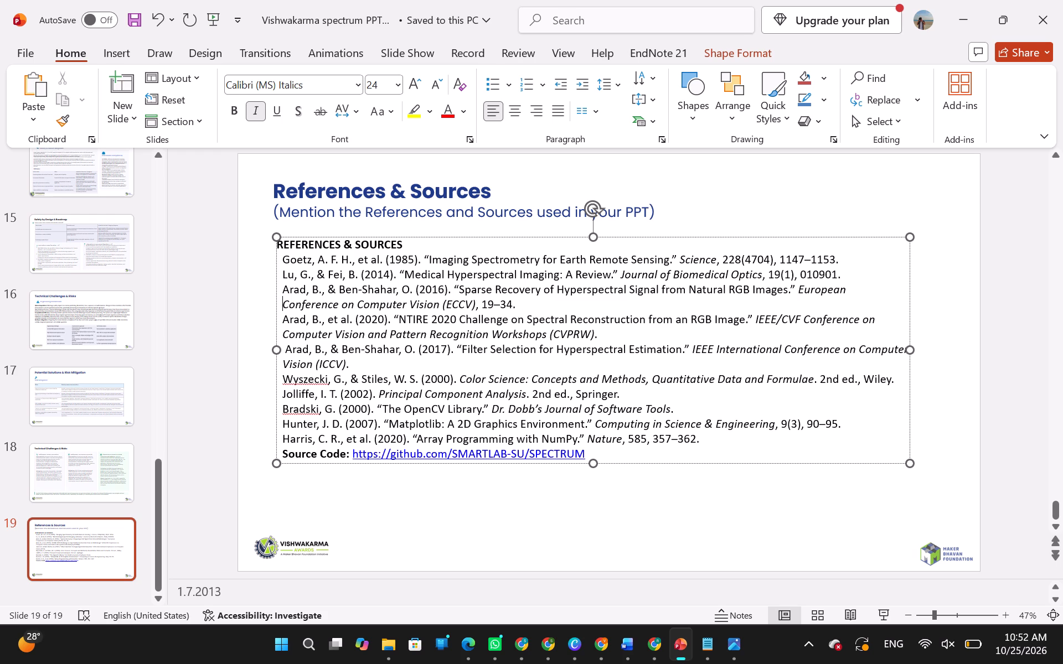
Apply automatic numbering to all the references from Imaging Spectrometry through Array Programming with NumPy, leaving out the Source Code line.
left_click_drag(720, 443, 347, 295)
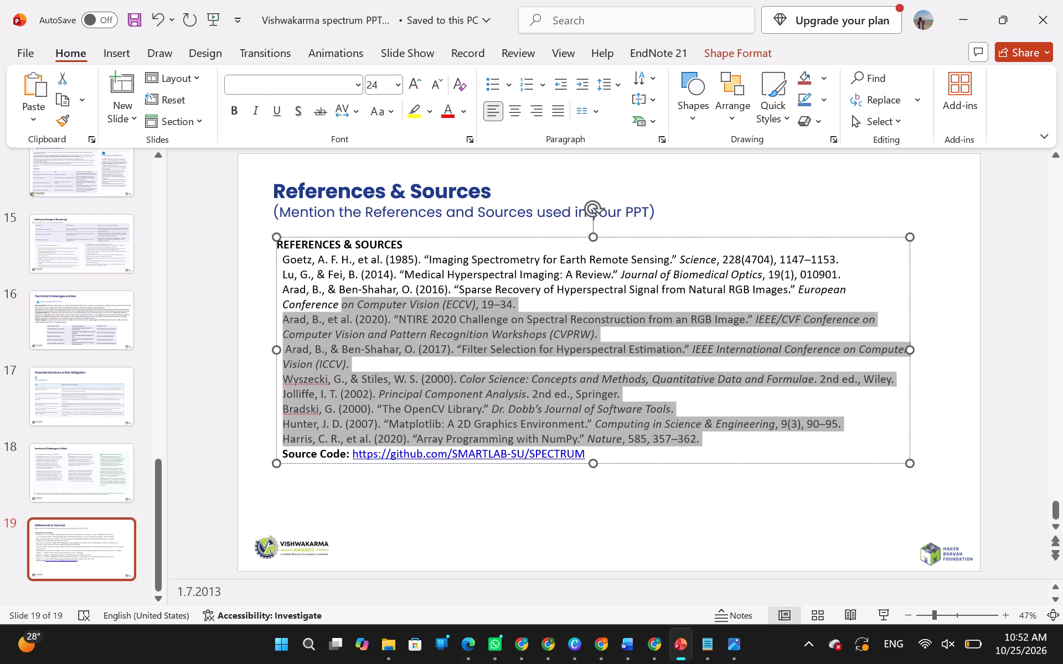
left_click_drag(347, 295, 286, 264)
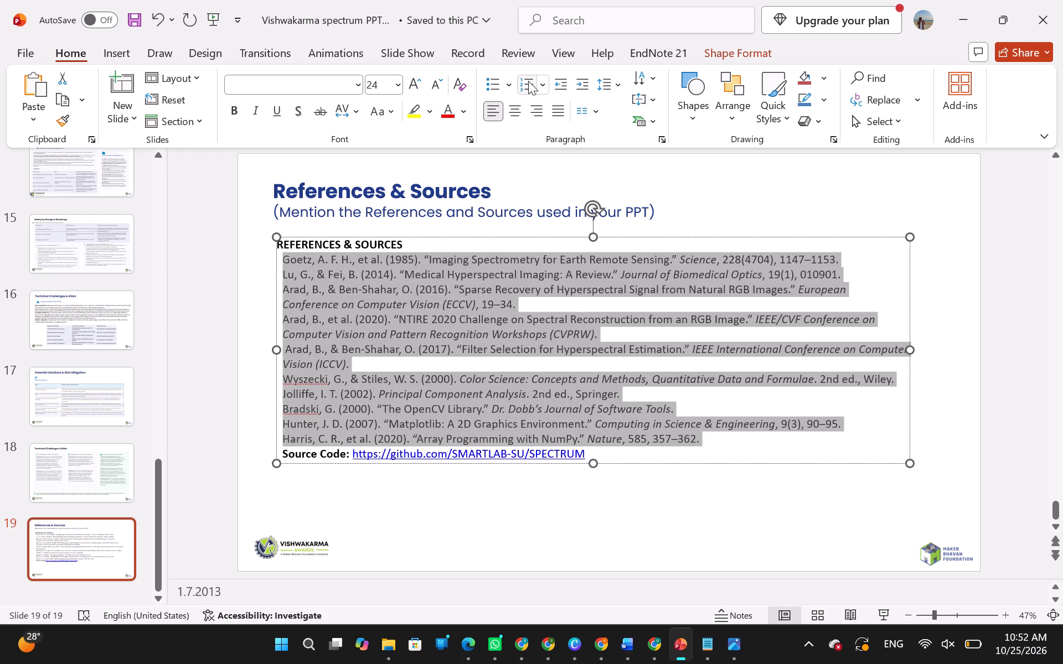
left_click(524, 82)
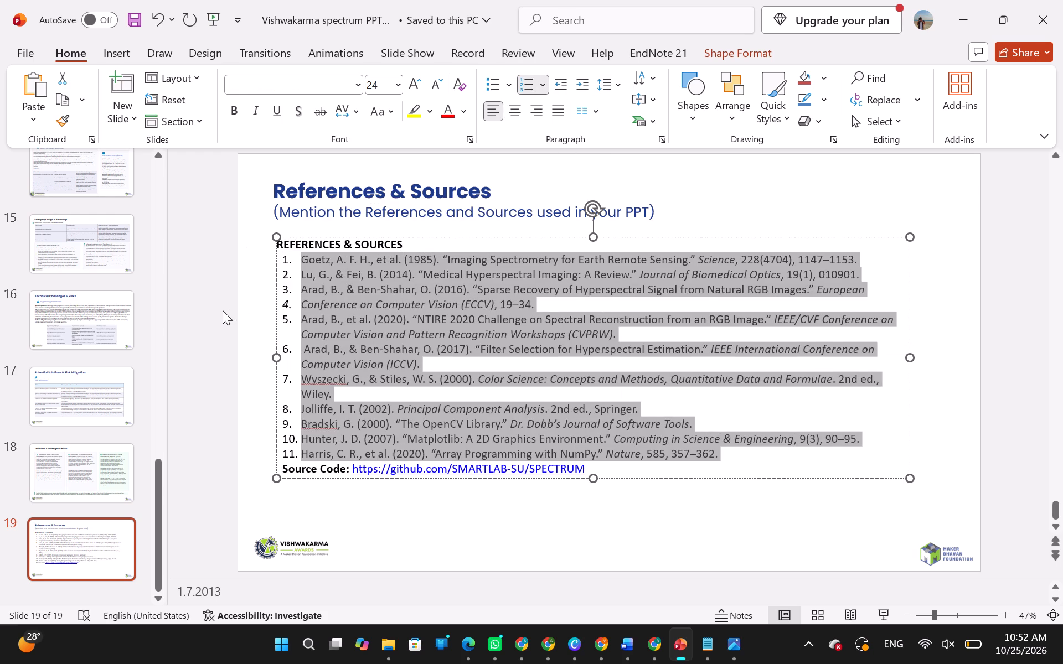
left_click(223, 311)
Join the separately numbered ECCV line back onto the third reference, with a space between "European" and "Conference".
left_click(297, 307)
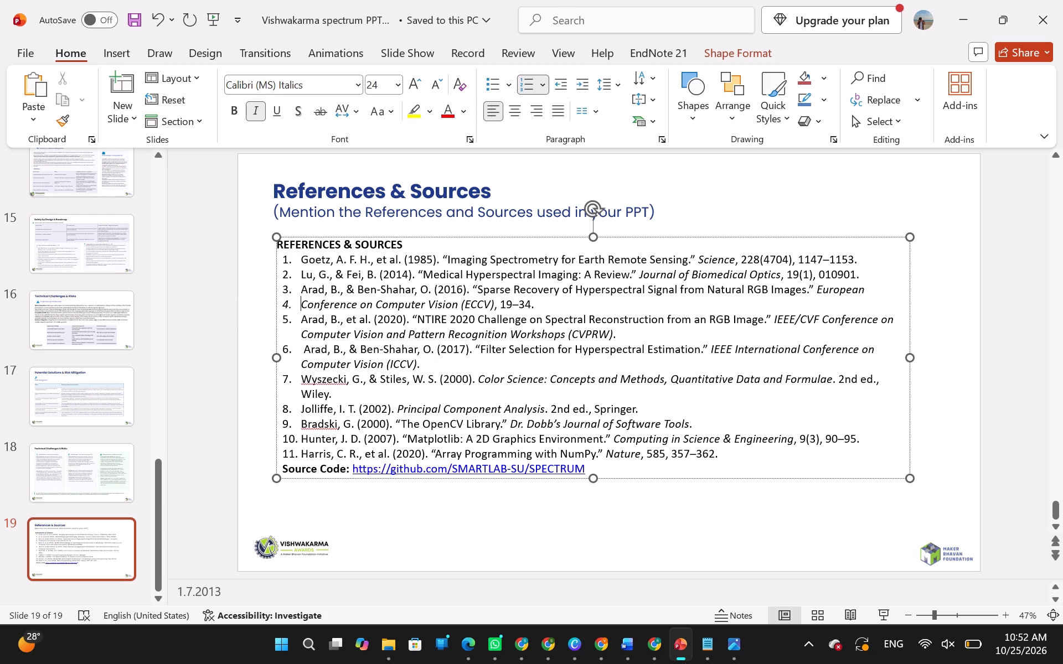
key("BackSpace")
key("BackSpace")
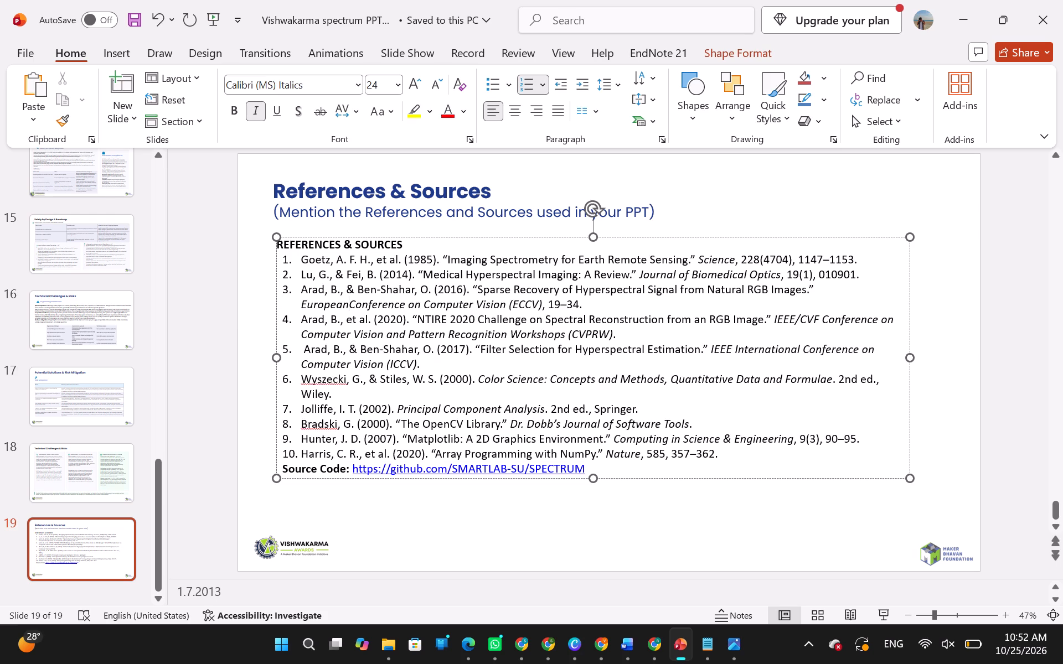
key("space")
left_click(230, 304)
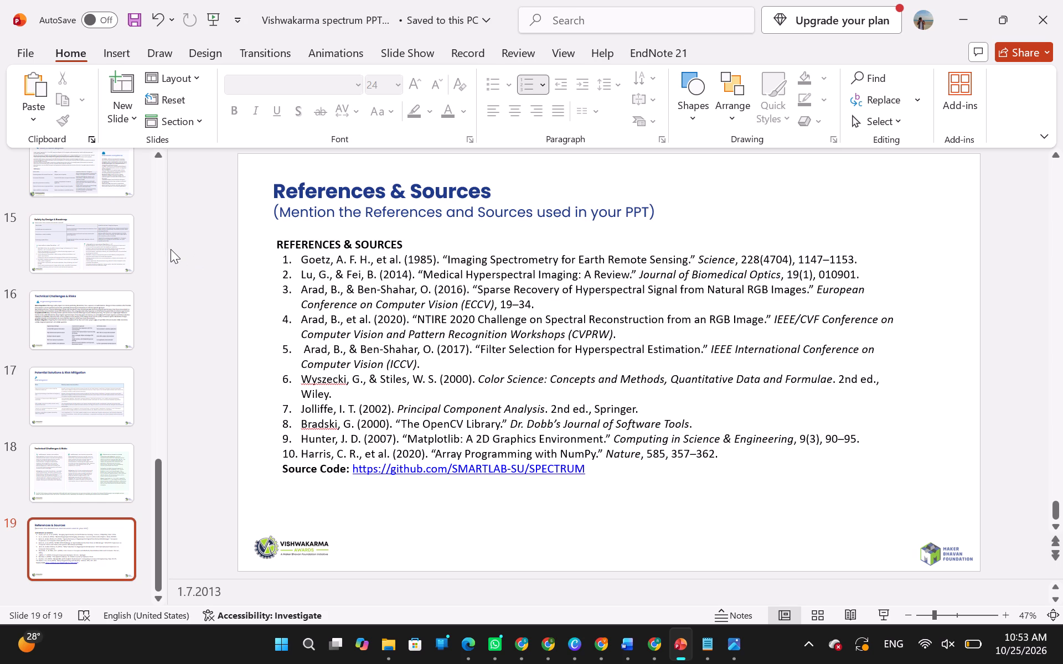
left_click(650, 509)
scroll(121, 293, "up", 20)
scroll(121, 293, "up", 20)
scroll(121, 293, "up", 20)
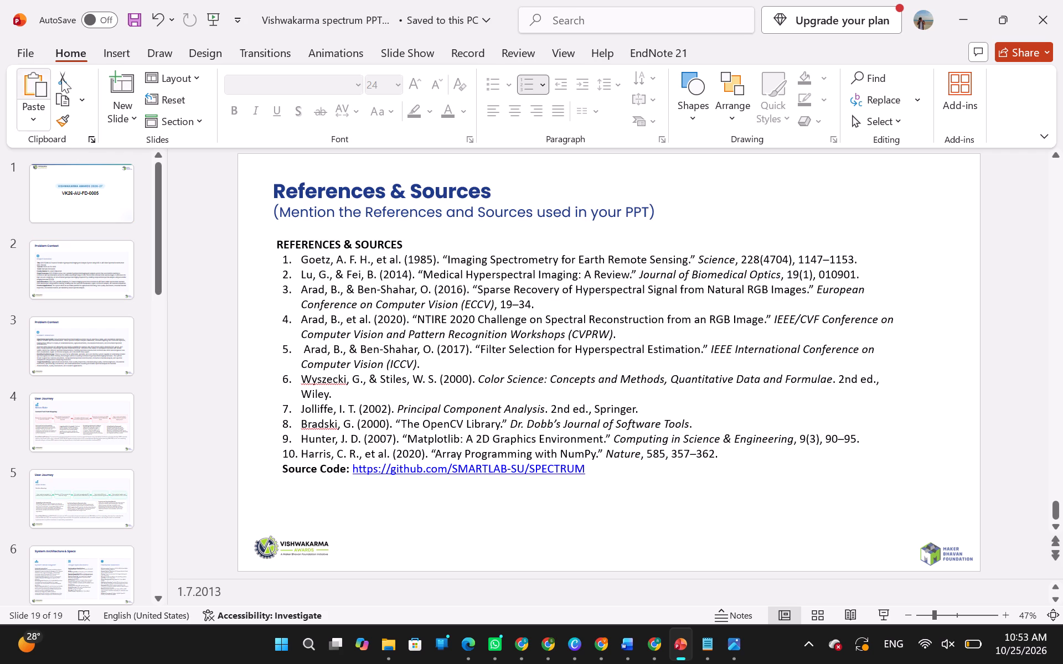
Review slides 2 to 6 and 10 to 12, examining the bracketed citations and the repository link.
left_click(84, 292)
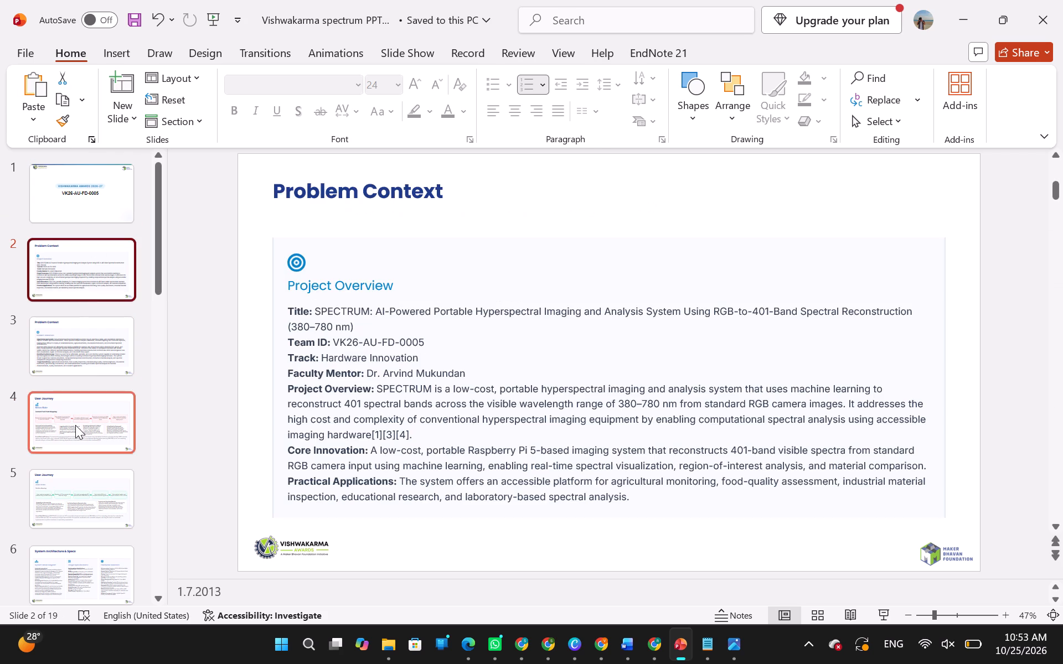
left_click(75, 426)
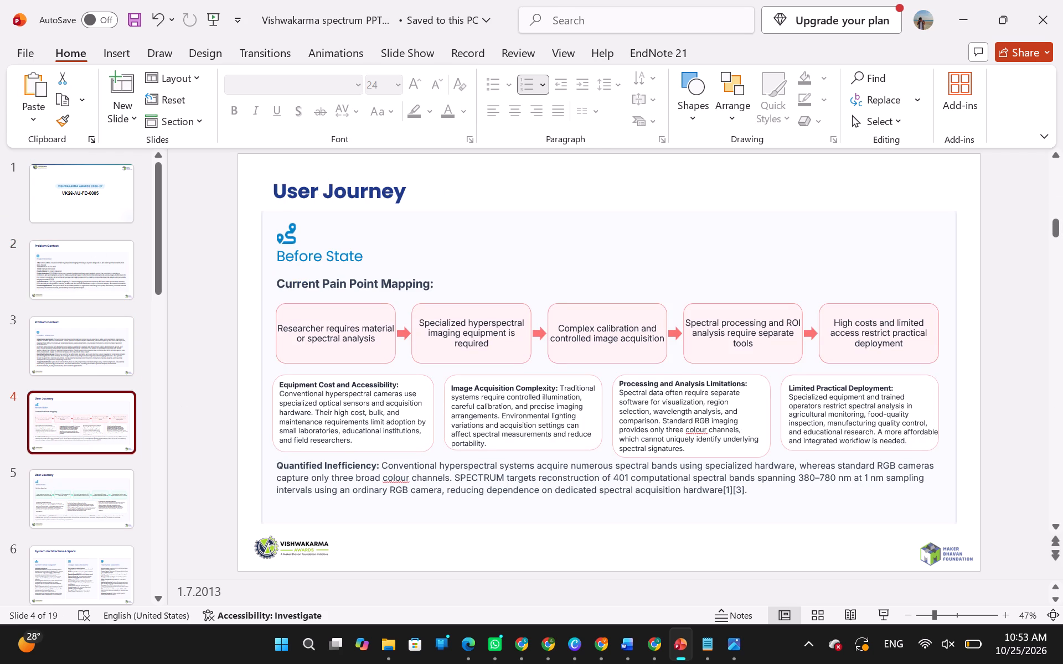
left_click(82, 298)
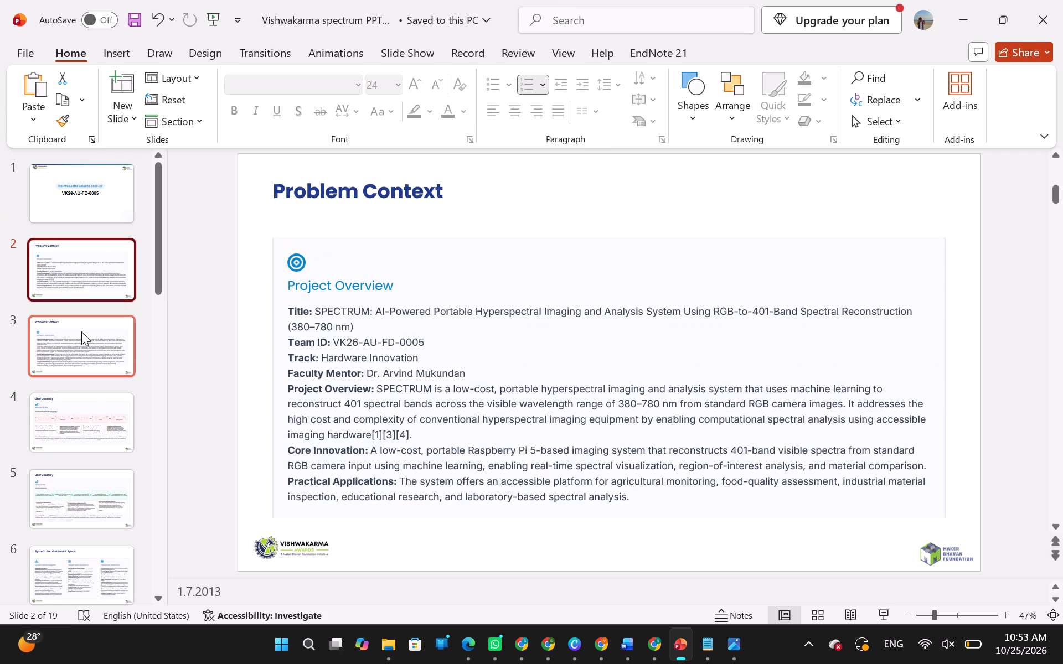
left_click(81, 333)
left_click(80, 475)
left_click(71, 575)
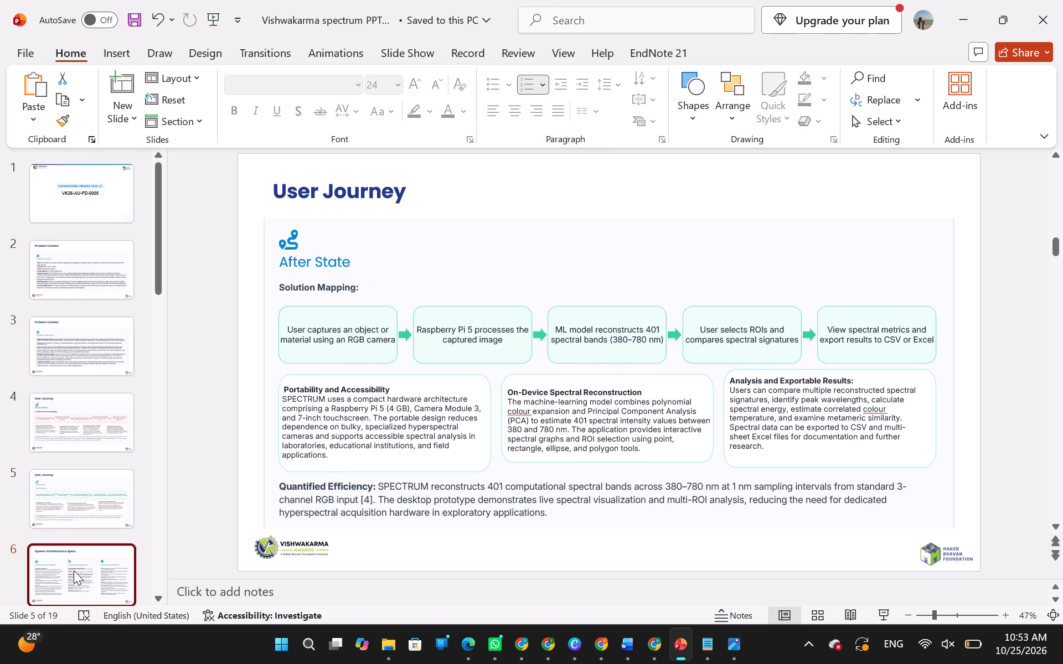
scroll(74, 570, "down", 1)
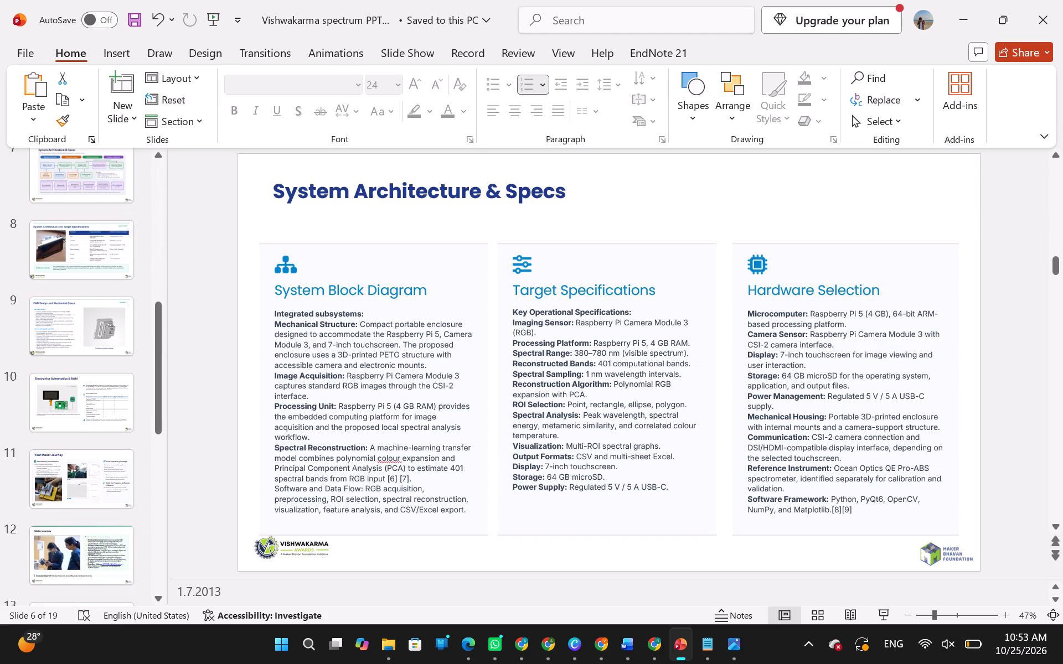
left_click(76, 417)
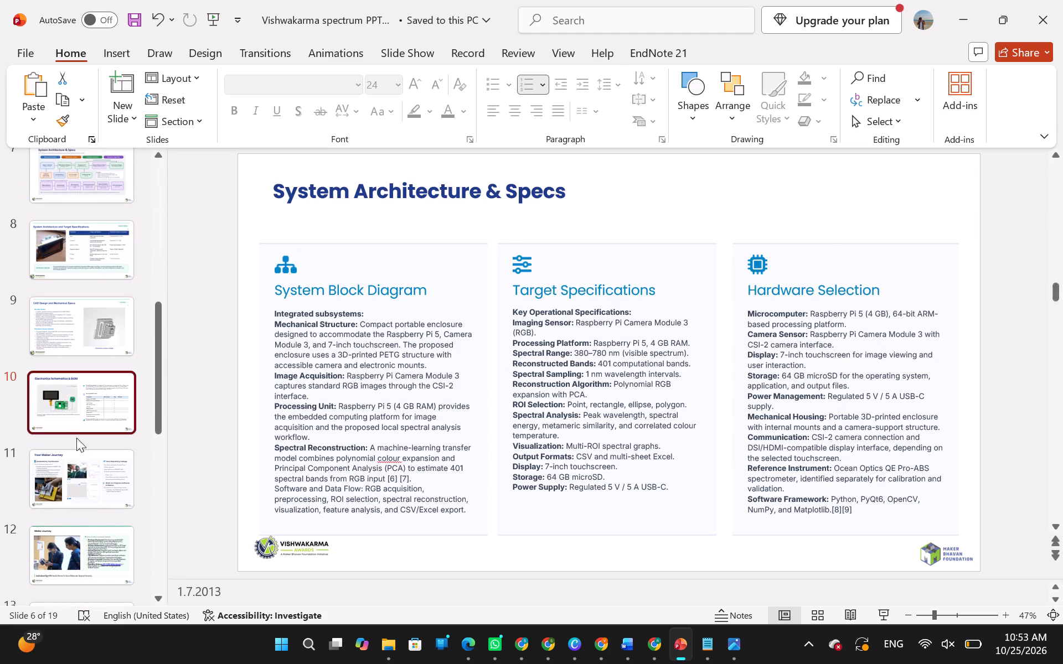
left_click(75, 490)
left_click(69, 561)
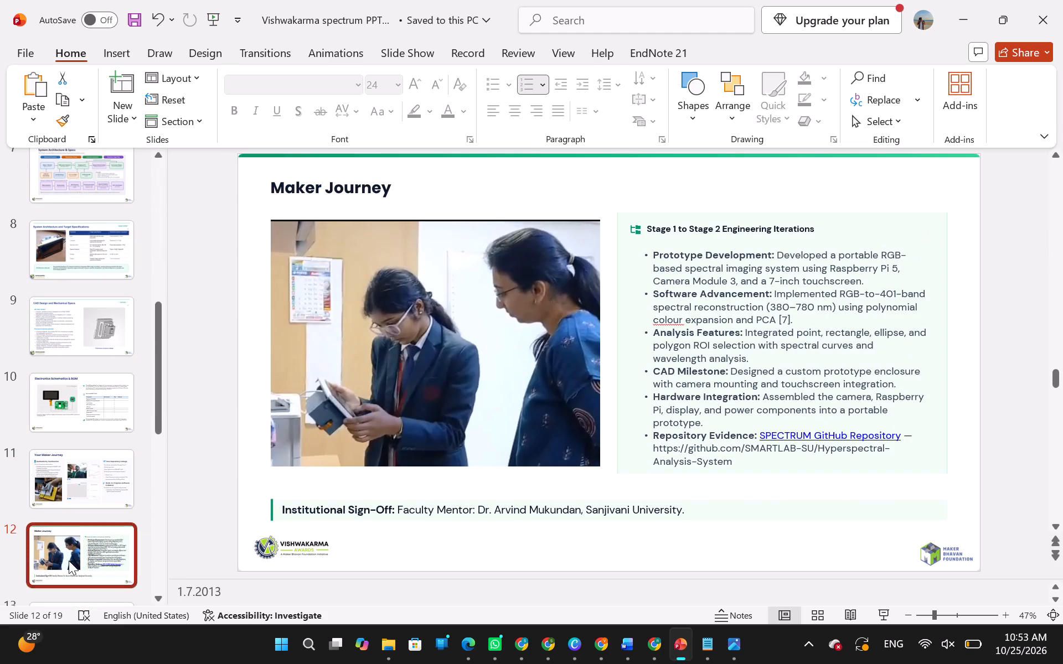
left_click(85, 468)
left_click(905, 302)
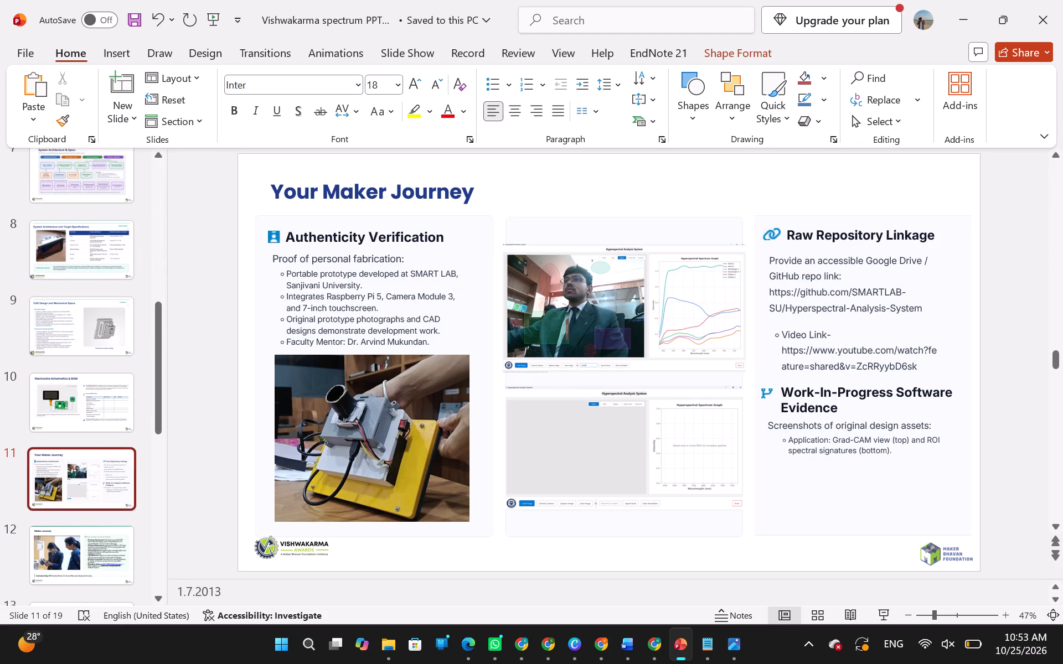
left_click(921, 307)
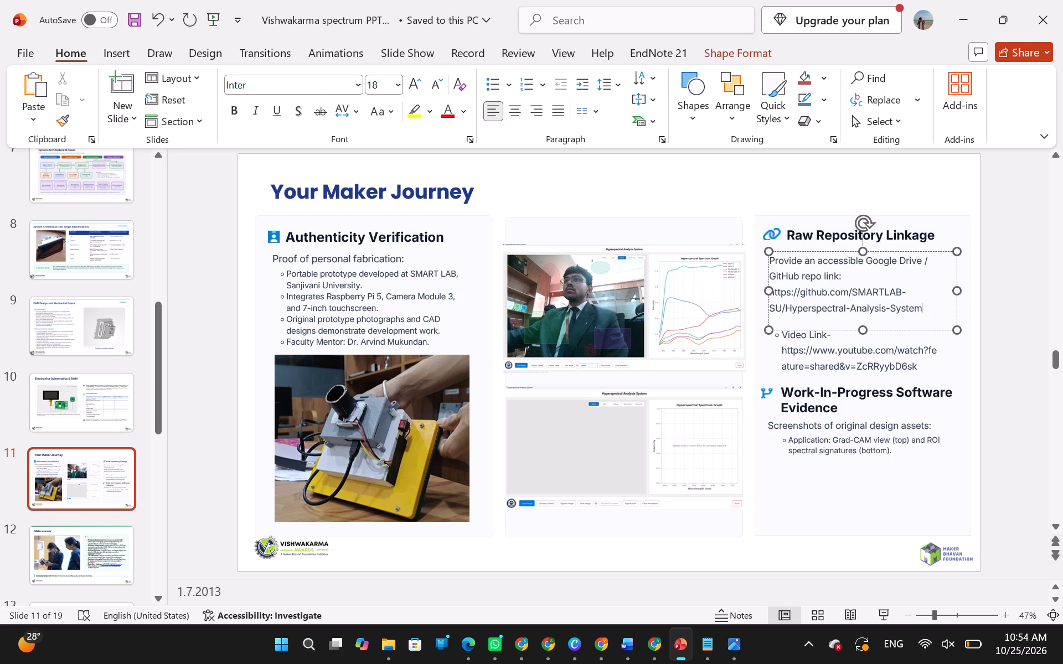
left_click_drag(921, 306, 778, 295)
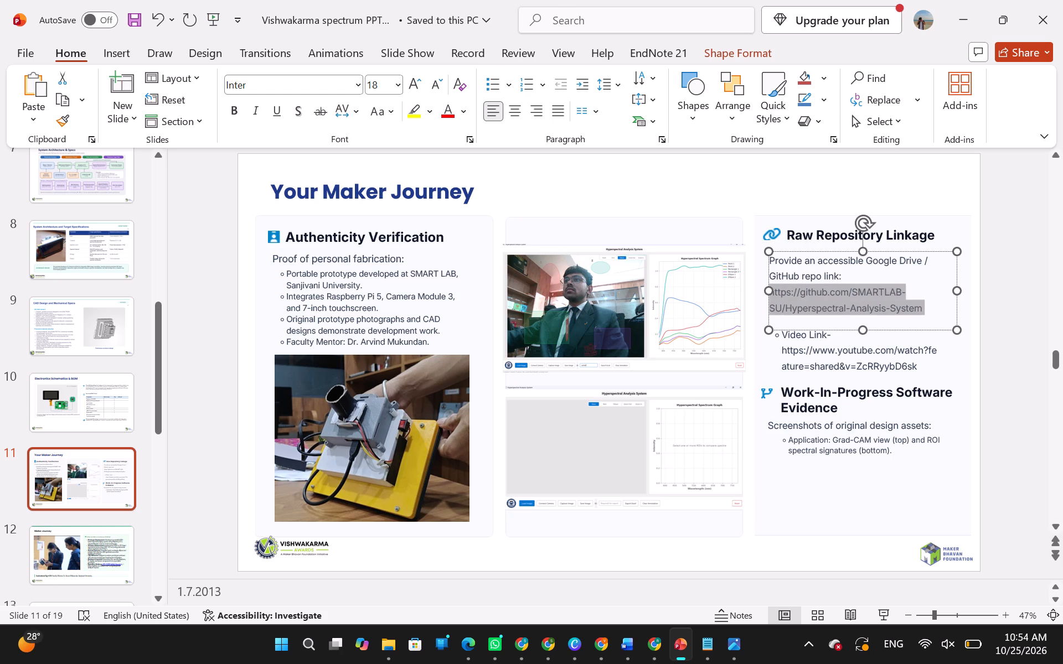
left_click_drag(778, 295, 778, 294)
key("ctrl+c")
left_click(65, 568)
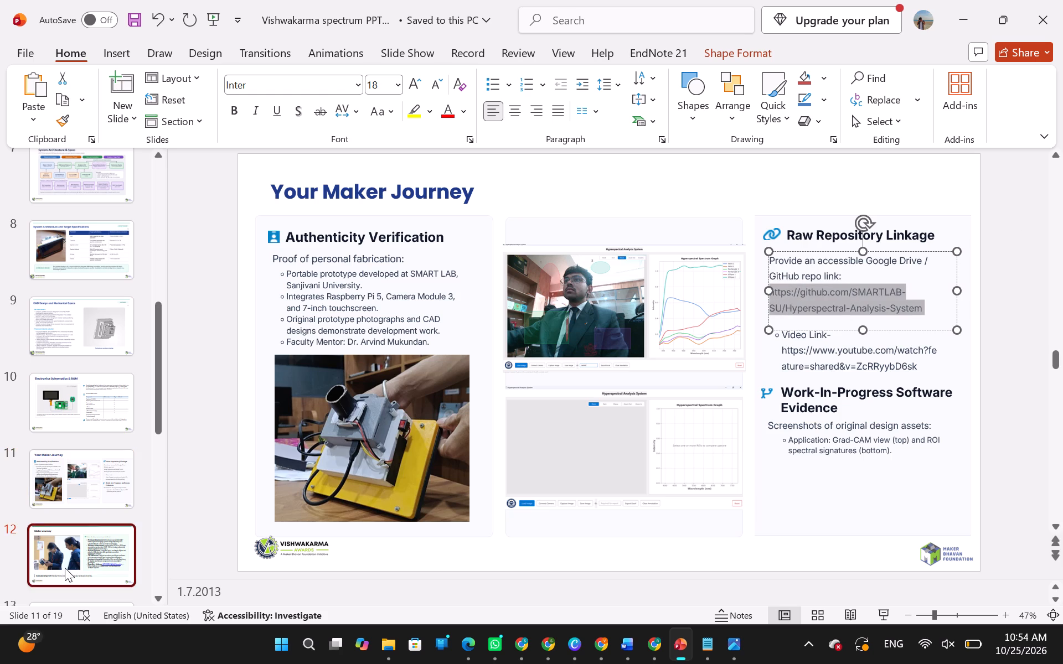
scroll(65, 568, "down", 6)
left_click(75, 513)
left_click(74, 574)
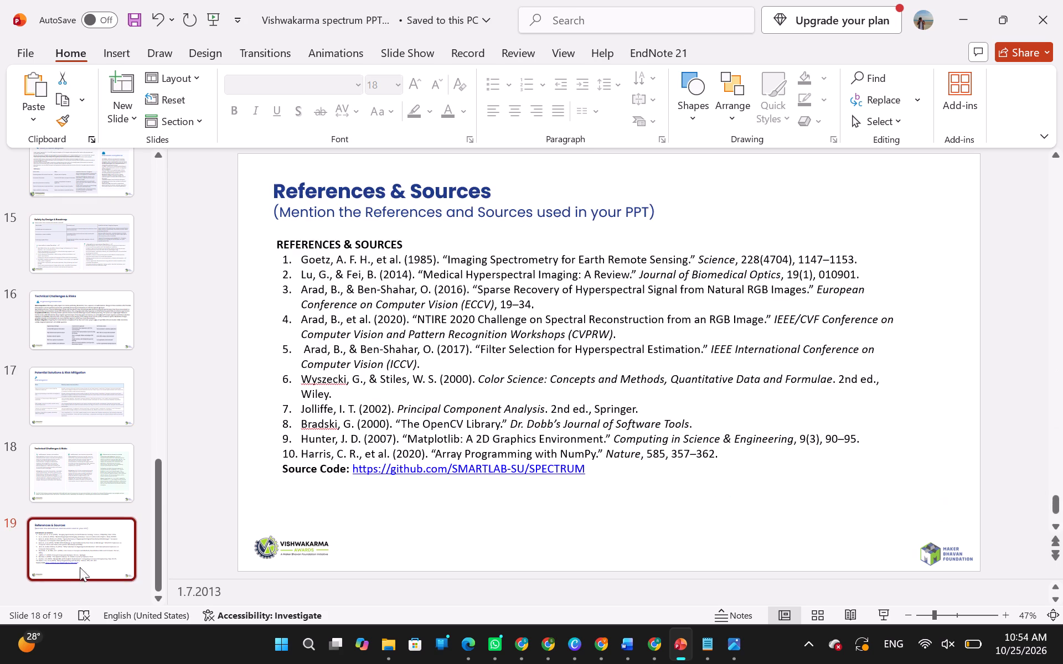
left_click_drag(603, 468, 376, 467)
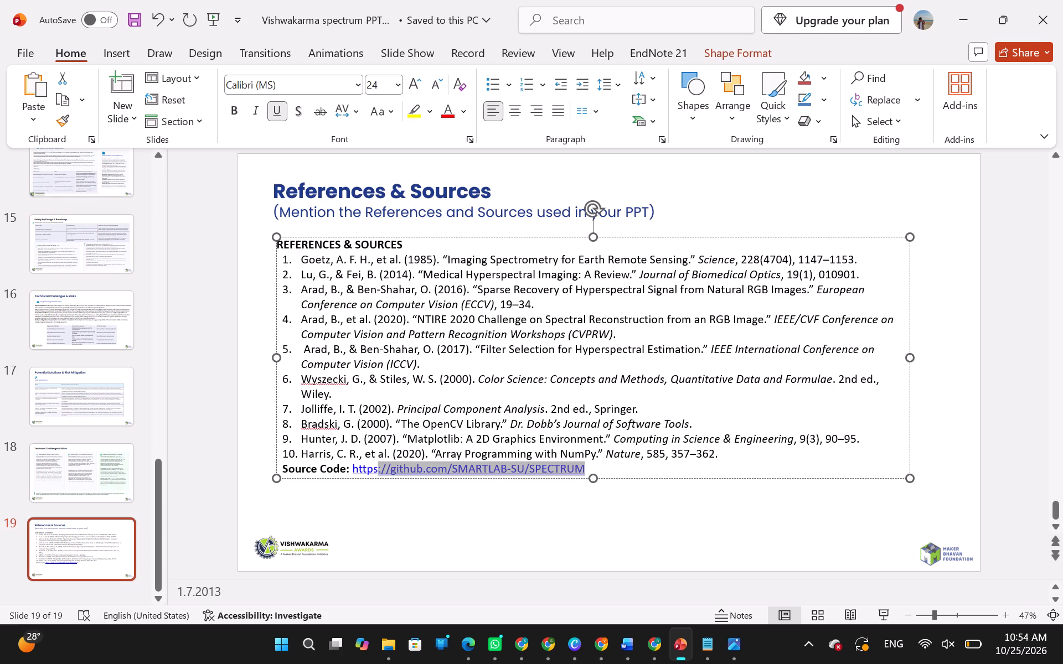
left_click_drag(376, 467, 358, 468)
key("ctrl+v")
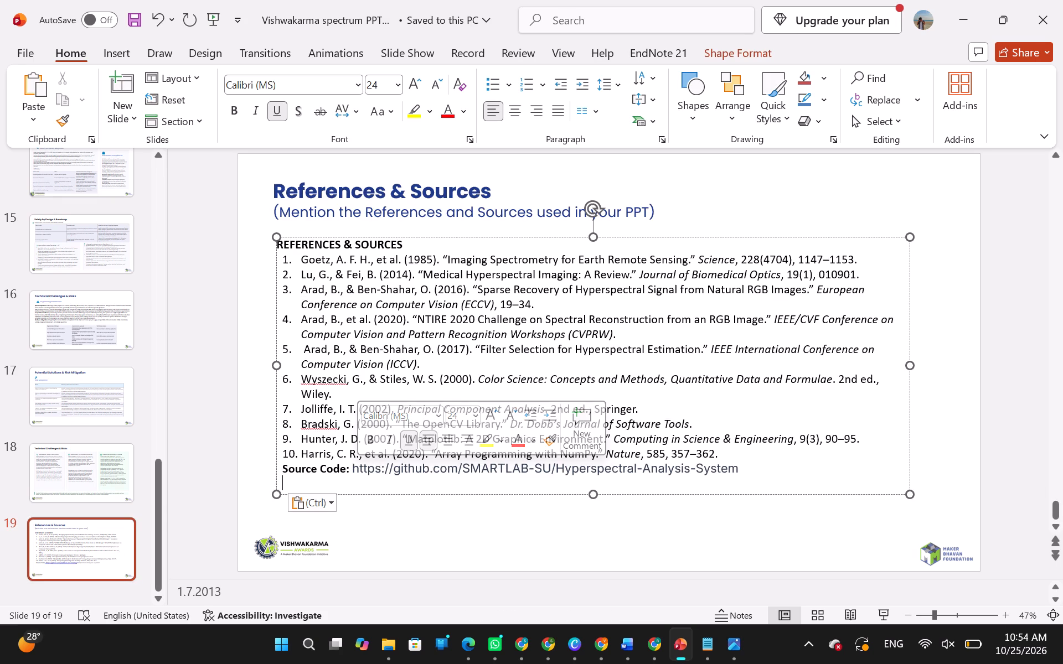
key("BackSpace")
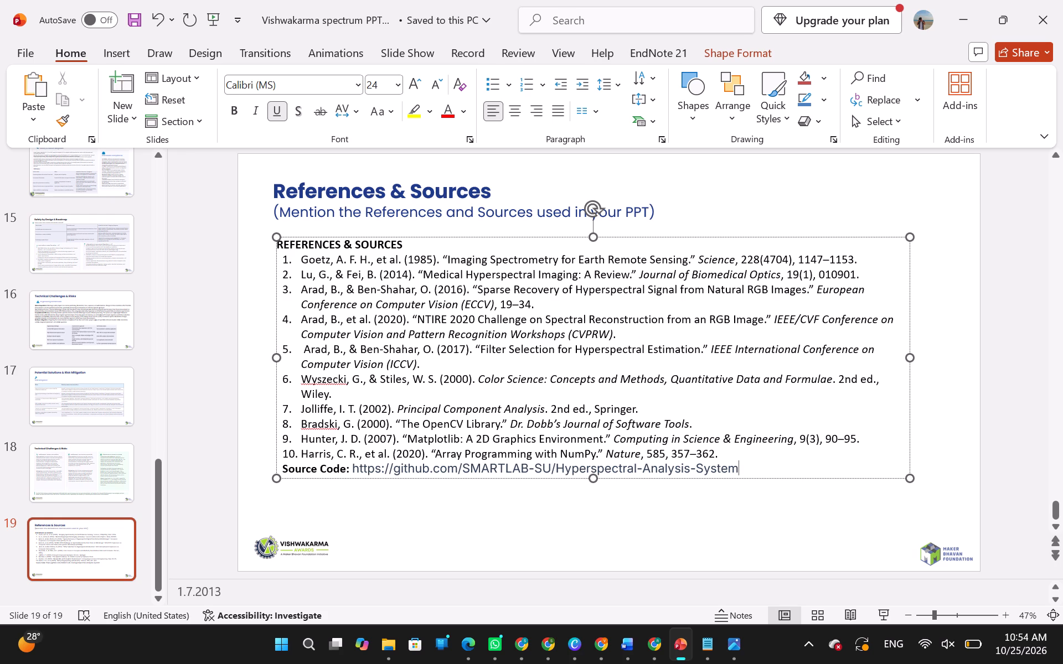
left_click(350, 475)
left_click(83, 466)
left_click(86, 572)
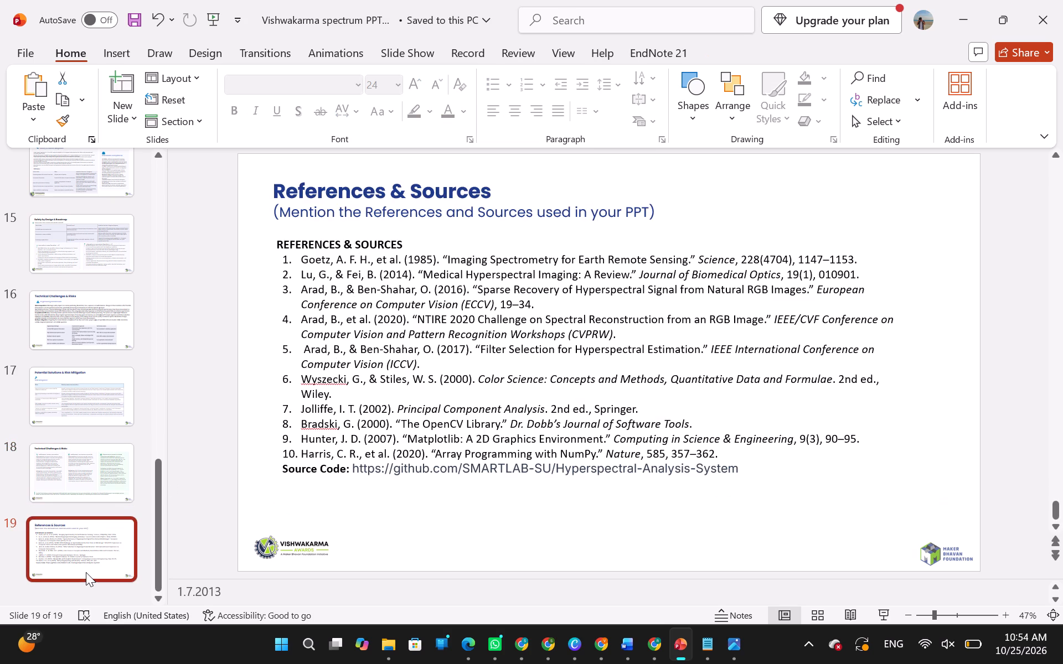